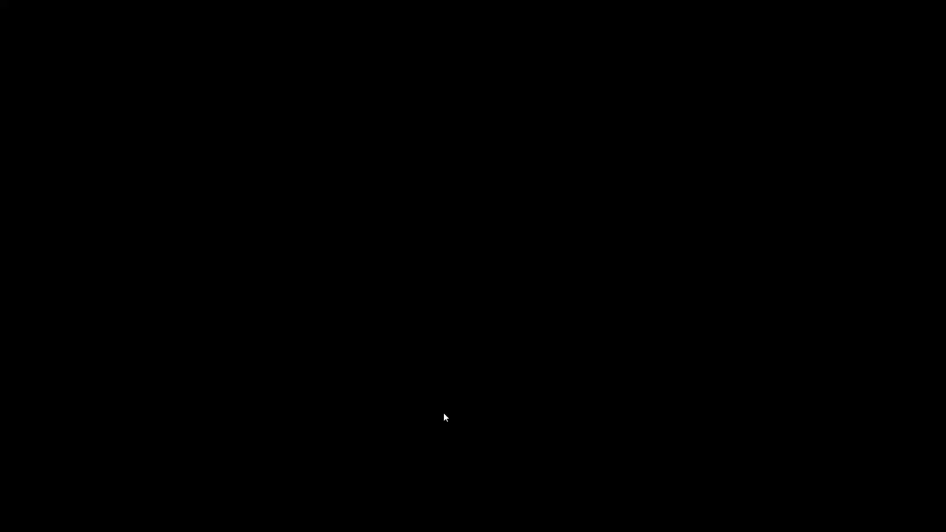
# Look through The Nature of software document from the legacy software table to the Concept 2 page at its end.
pyautogui.scroll(-2, 443, 413)
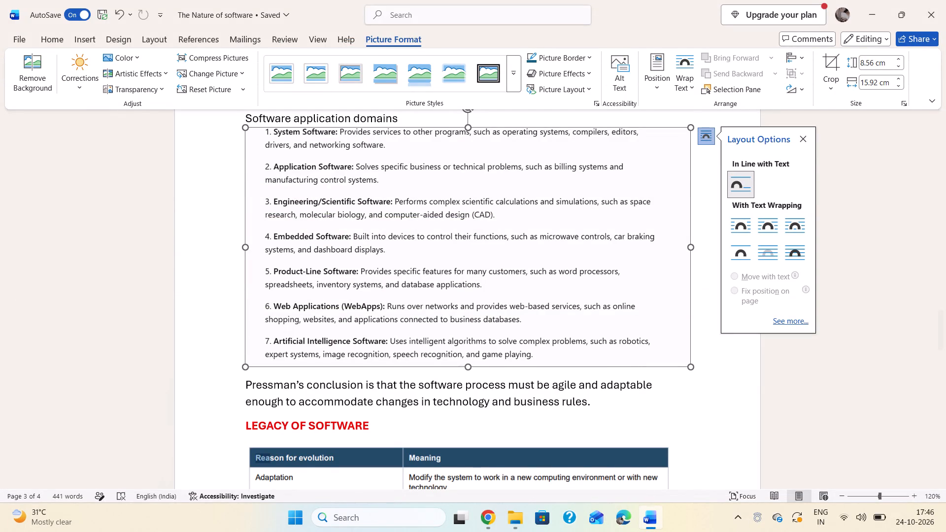
pyautogui.scroll(-3, 379, 365)
pyautogui.scroll(1, 379, 365)
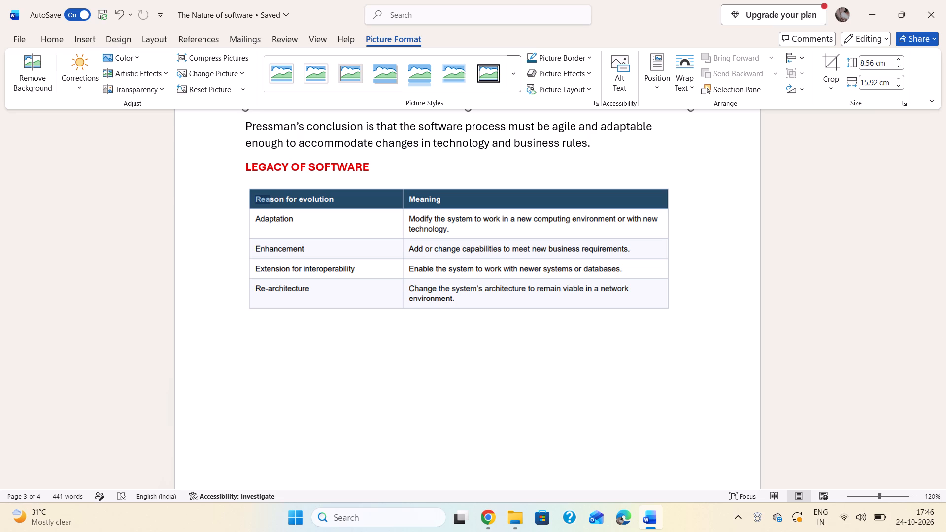
pyautogui.hscroll(-1, 379, 365)
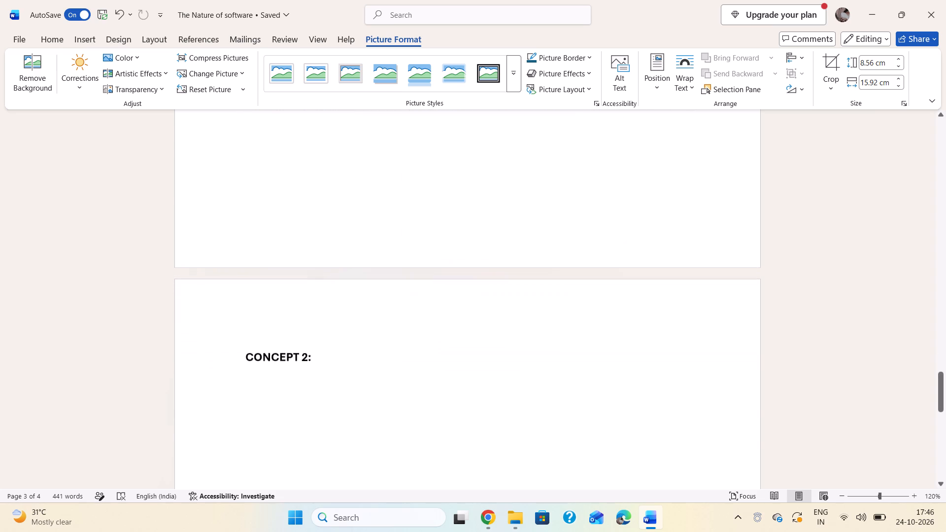
pyautogui.hscroll(-1, 379, 365)
pyautogui.scroll(-2, 379, 365)
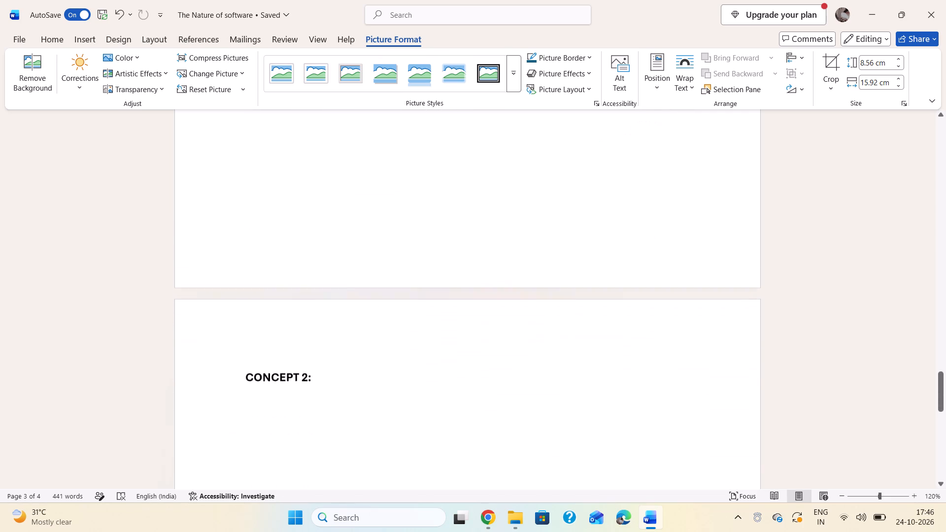
pyautogui.scroll(-7, 379, 365)
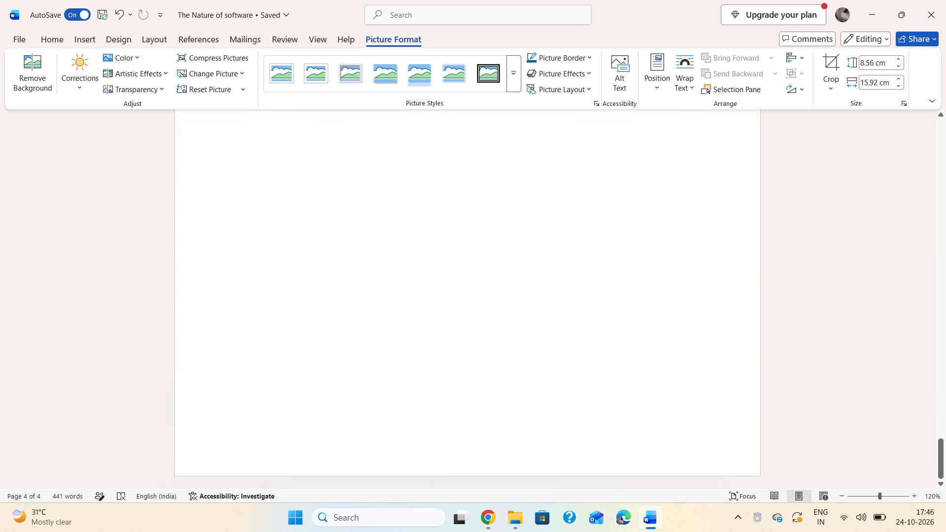
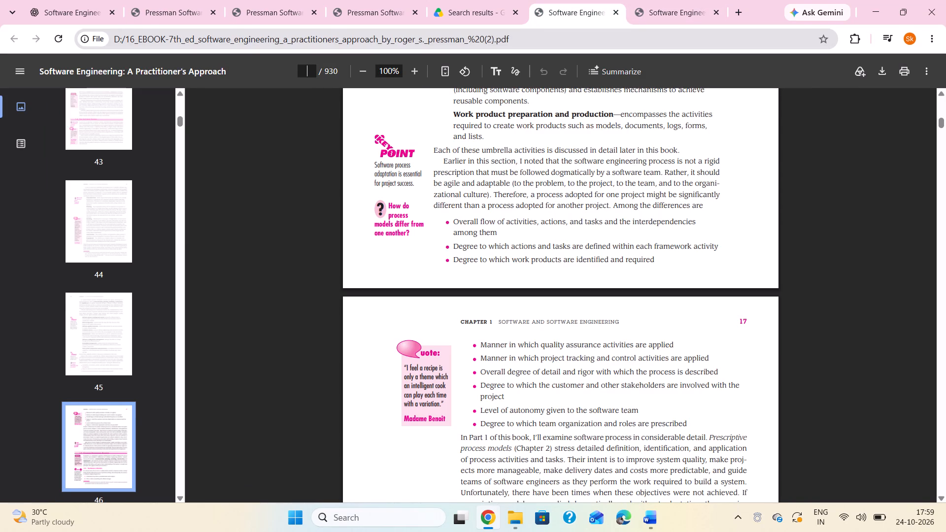
pyautogui.write('41')
pyautogui.press('Return')
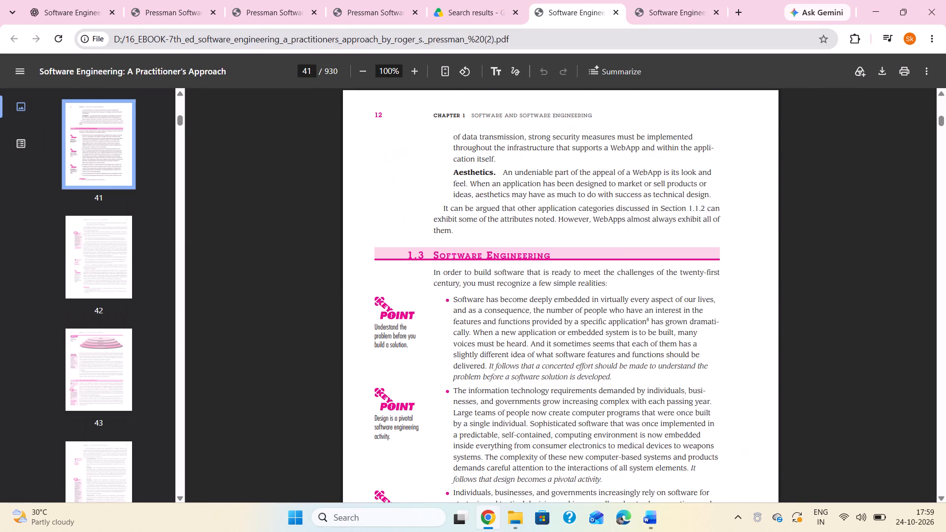
# Find the Figure 1.3 software engineering layers diagram in the textbook.
pyautogui.scroll(-11, 502, 202)
pyautogui.scroll(1, 502, 202)
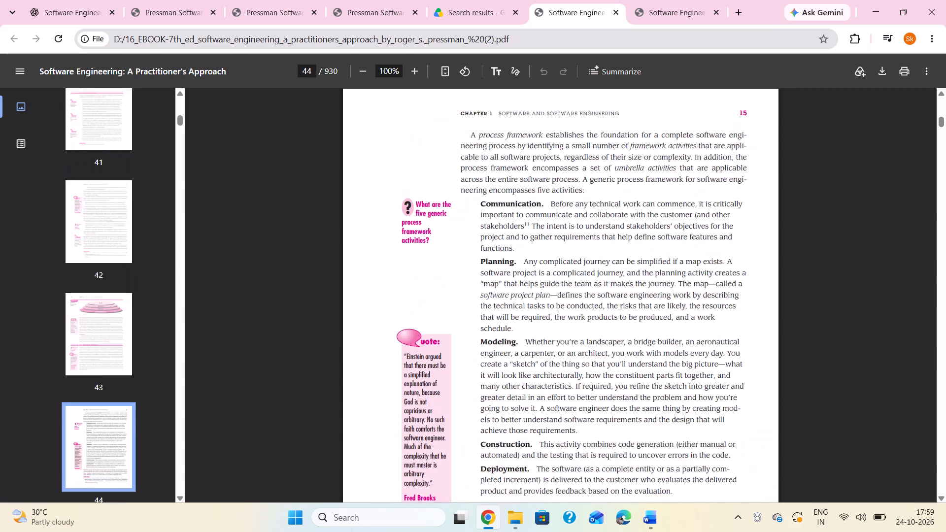
pyautogui.scroll(1, 502, 202)
pyautogui.scroll(-1, 502, 202)
pyautogui.scroll(4, 502, 201)
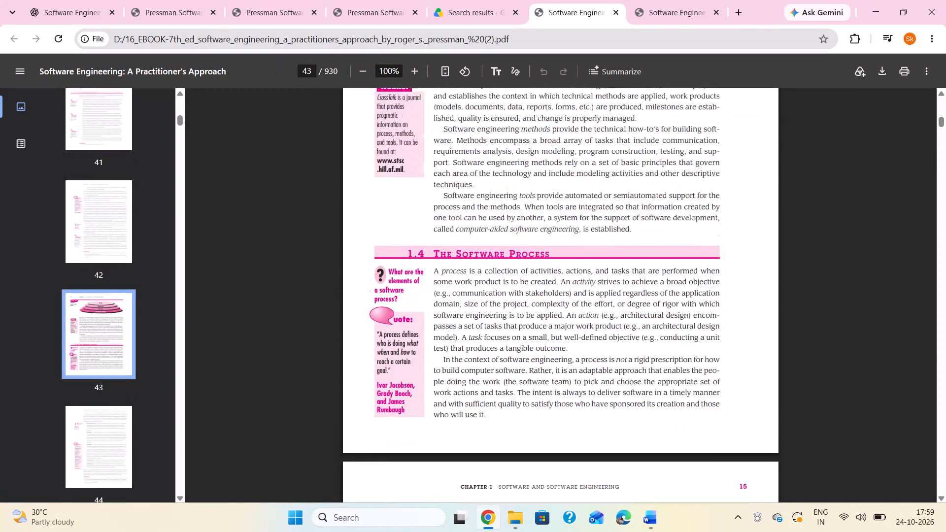
pyautogui.scroll(3, 502, 201)
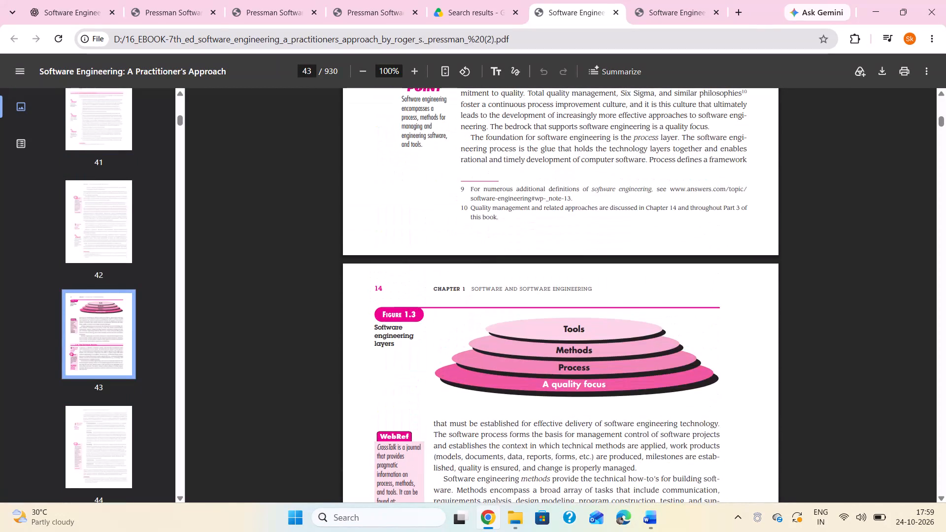
# Examine the textbook's text from the layers discussion through section 1.4, The Software Process, to the start of section 1.5.
pyautogui.scroll(-4, 502, 201)
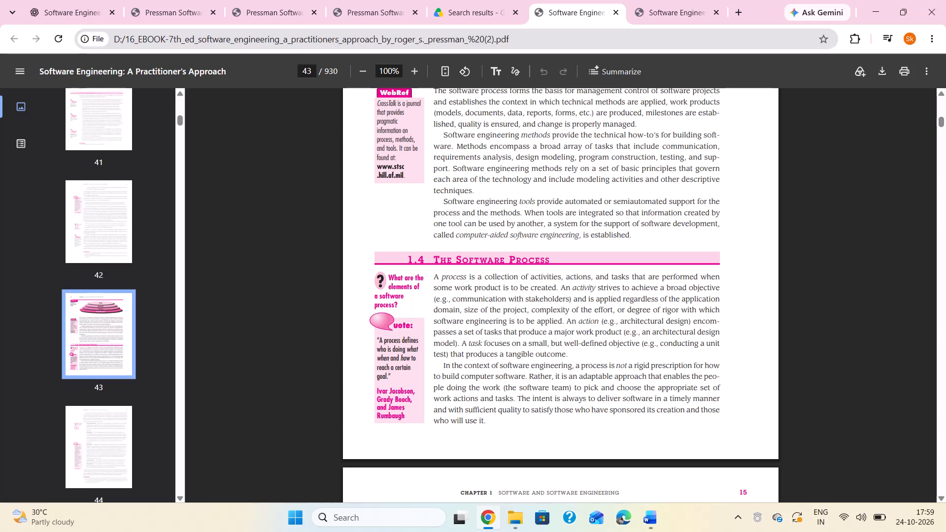
pyautogui.scroll(-9, 502, 201)
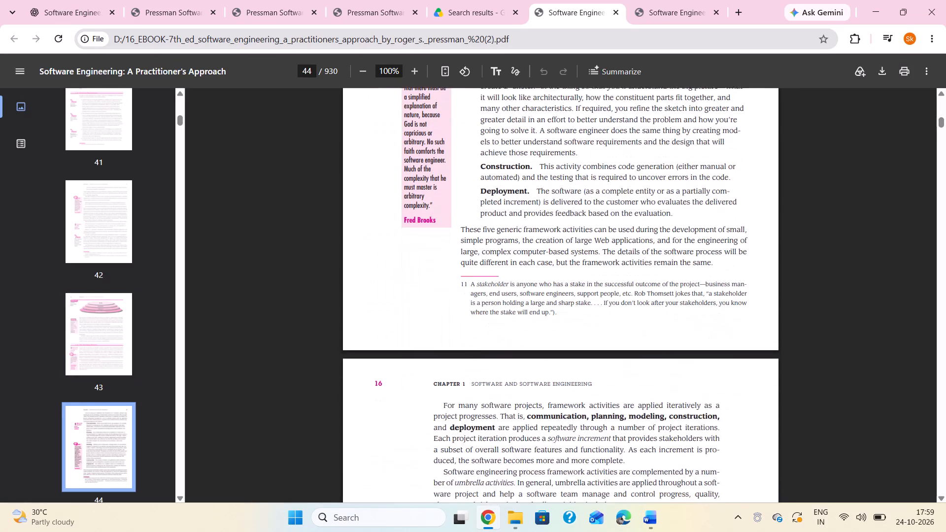
pyautogui.scroll(-3, 502, 201)
pyautogui.scroll(5, 502, 201)
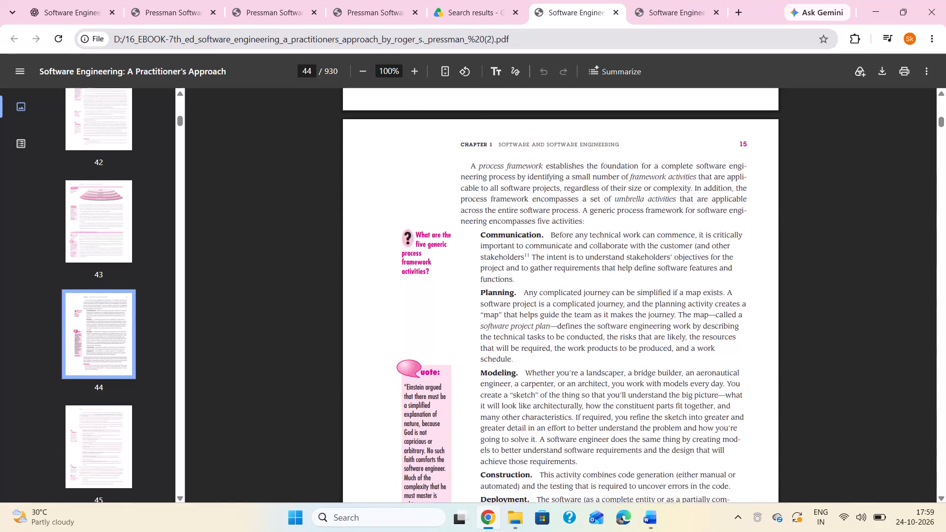
pyautogui.scroll(5, 502, 201)
pyautogui.scroll(-1, 502, 201)
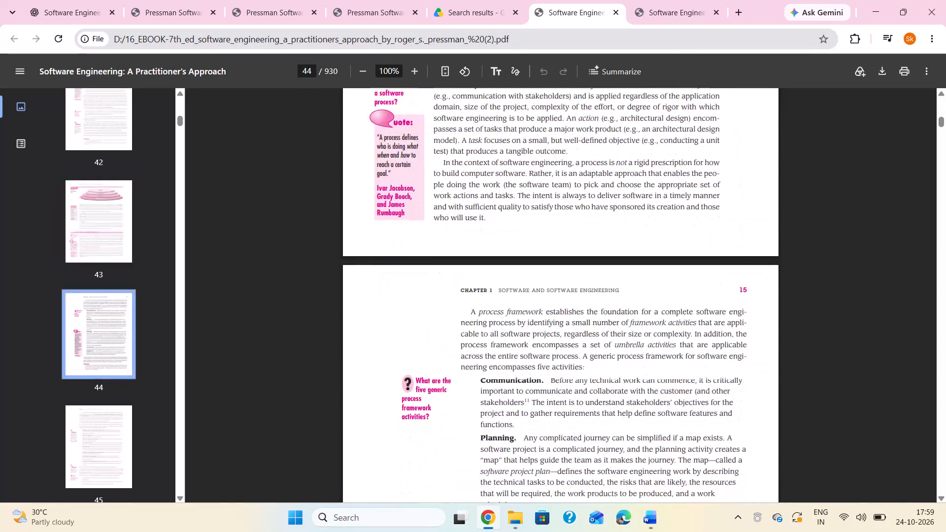
pyautogui.scroll(-11, 502, 201)
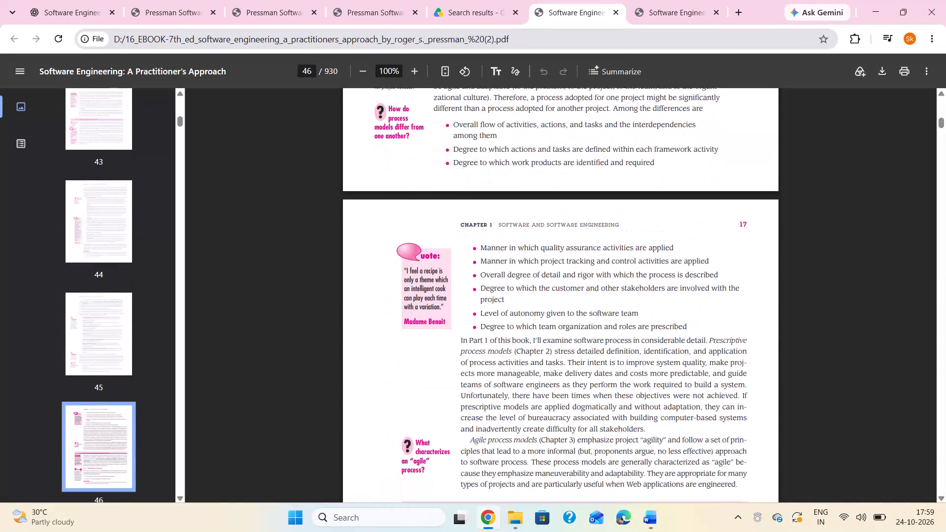
pyautogui.scroll(-1, 502, 201)
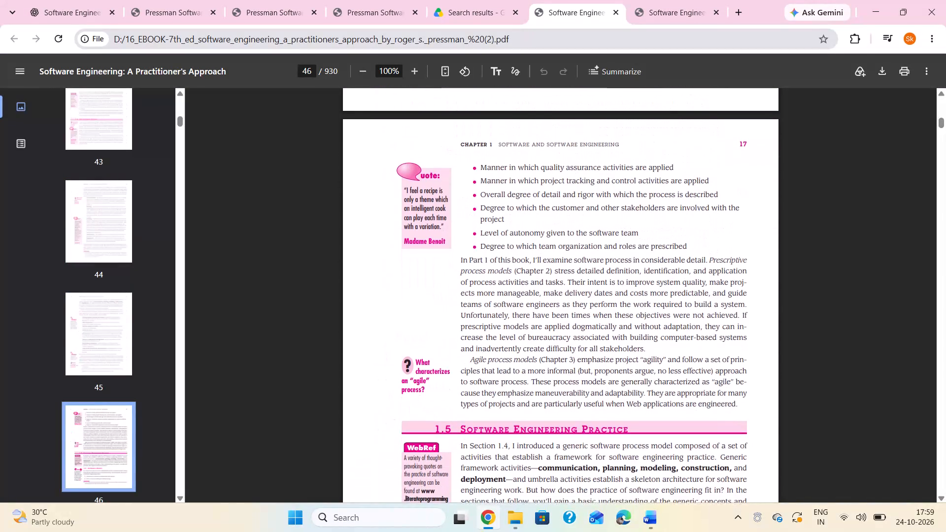
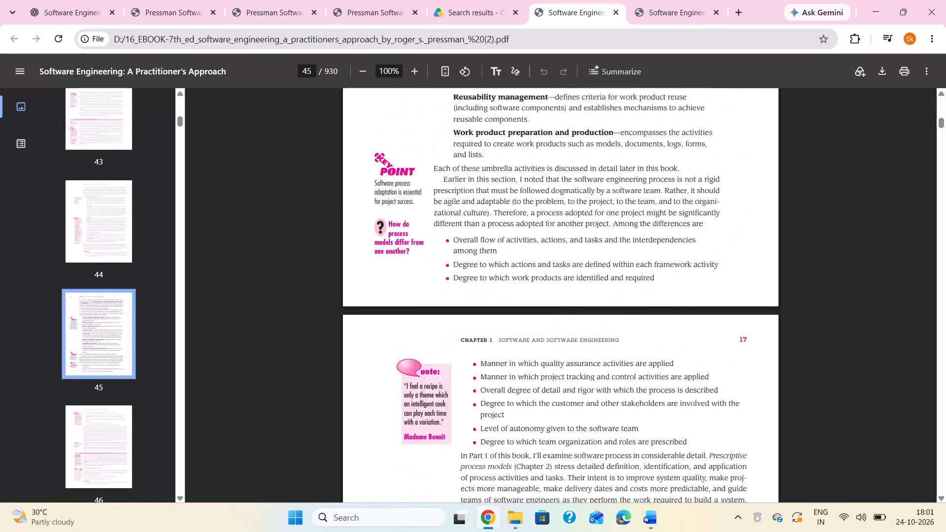
# Switch to the Pressman Comprehensive Exam Notes PDF and look through Concepts 2 to 6, up to the Concept 7 heading.
pyautogui.click(281, 12)
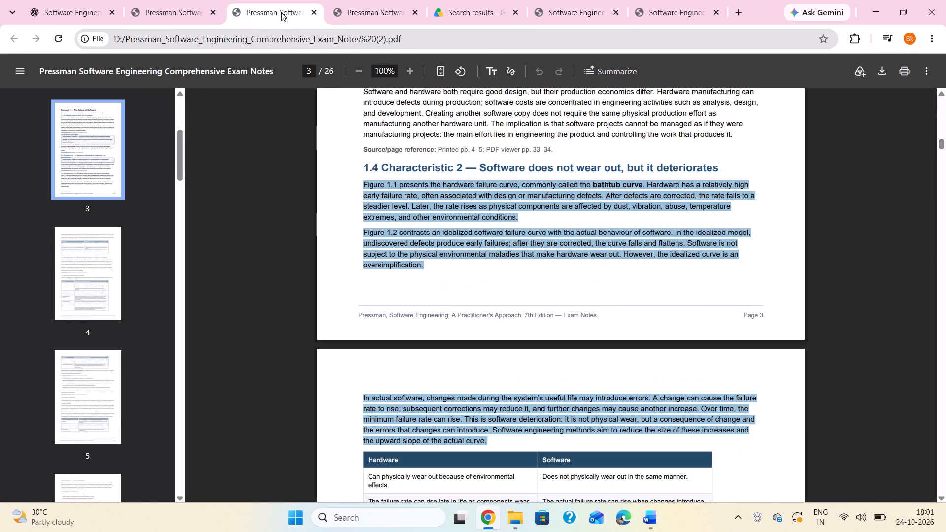
pyautogui.click(492, 282)
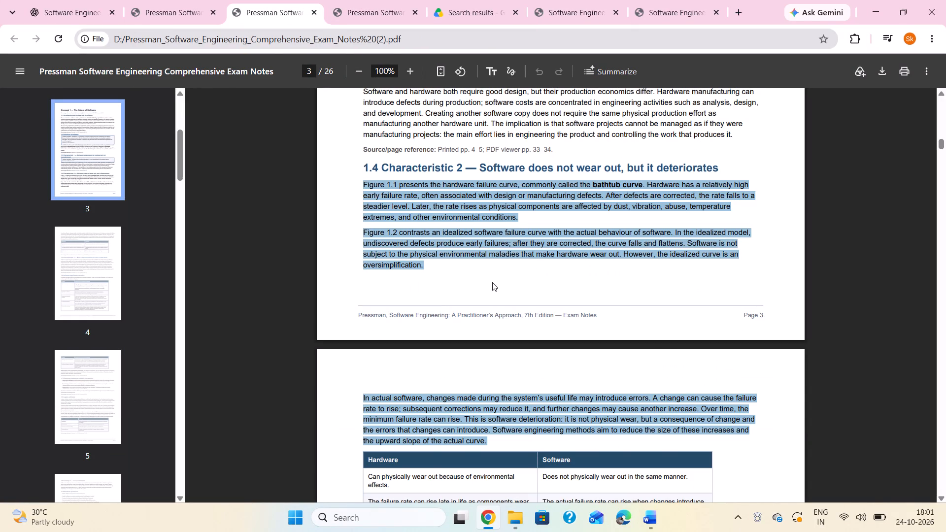
pyautogui.scroll(-14, 492, 282)
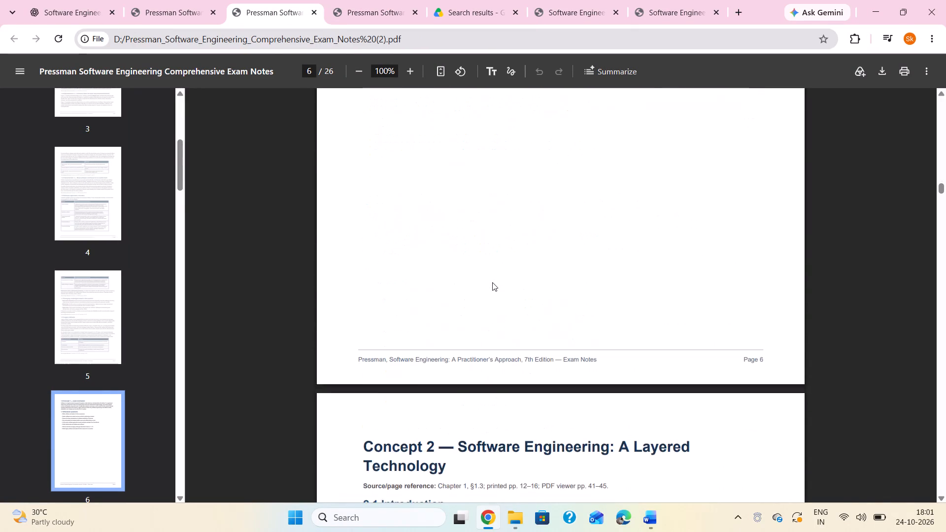
pyautogui.scroll(-17, 492, 282)
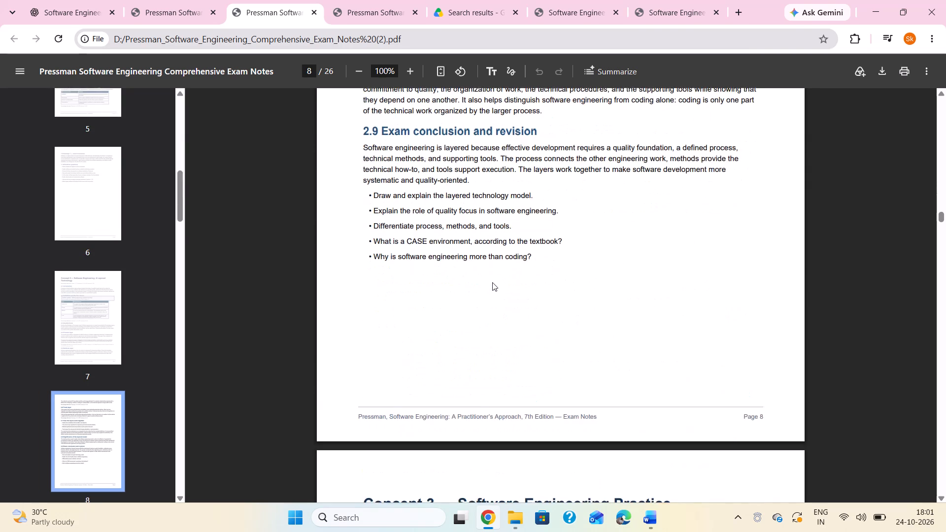
pyautogui.scroll(-11, 492, 282)
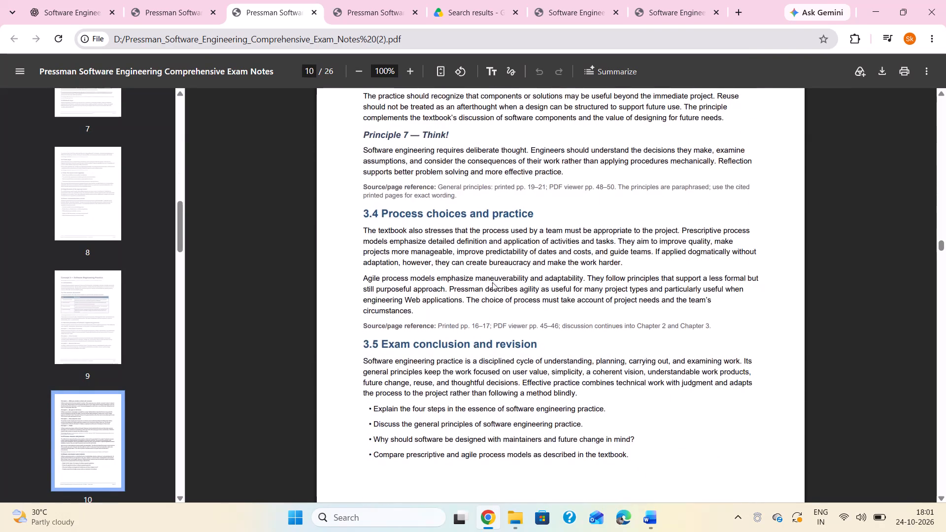
pyautogui.scroll(-11, 492, 282)
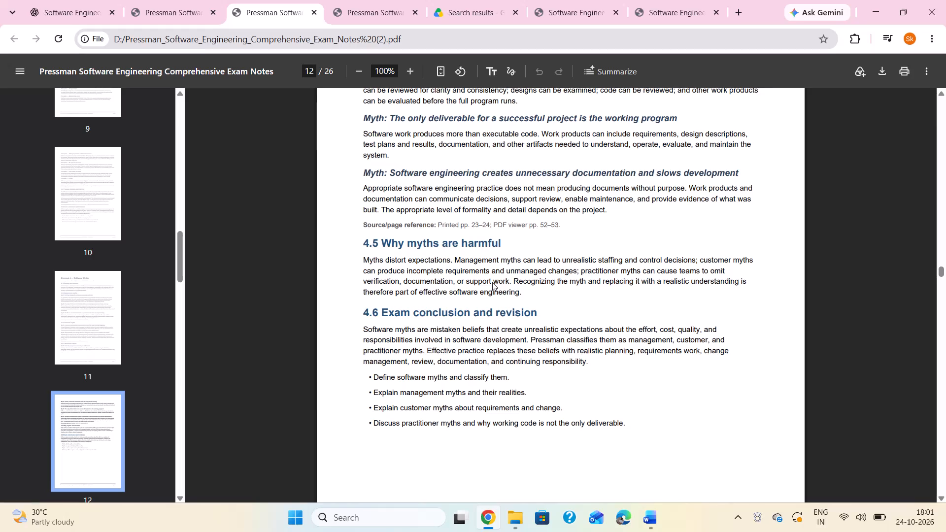
pyautogui.scroll(-8, 492, 282)
pyautogui.scroll(1, 492, 282)
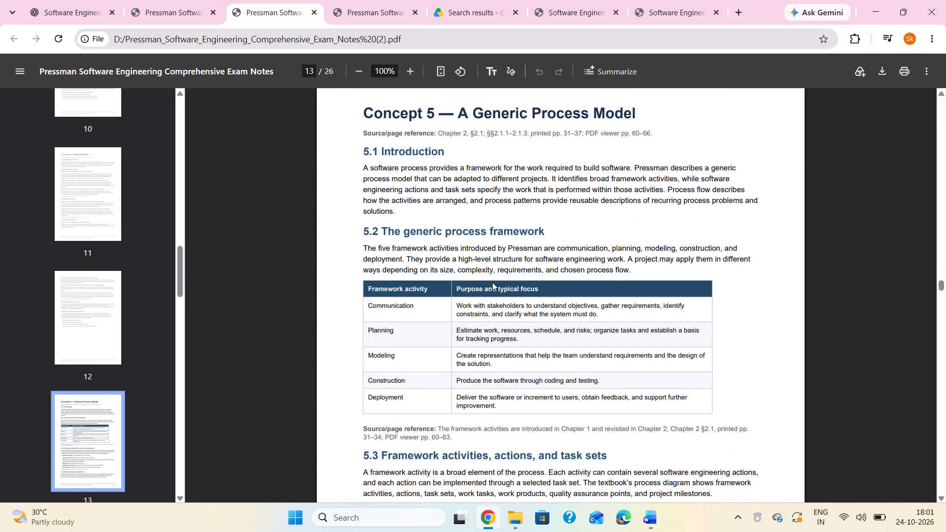
pyautogui.scroll(1, 492, 282)
pyautogui.scroll(-10, 492, 282)
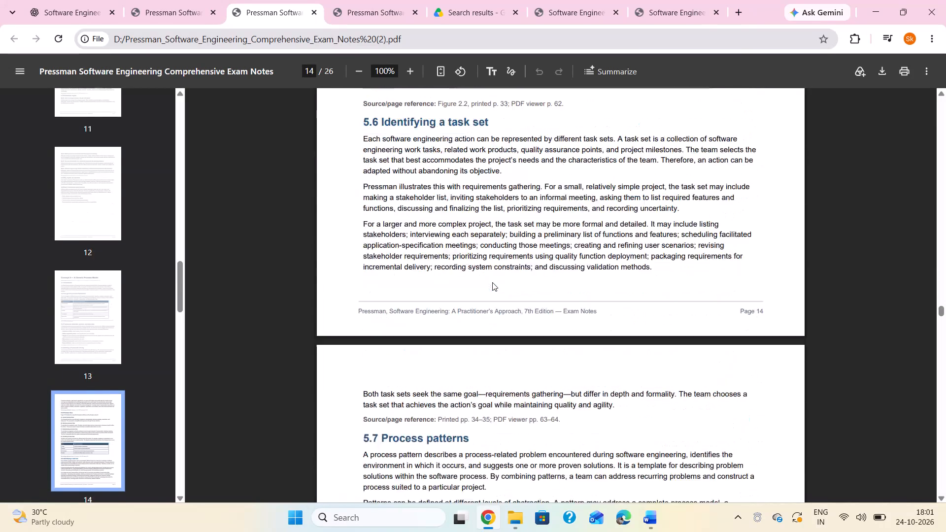
pyautogui.scroll(-11, 492, 282)
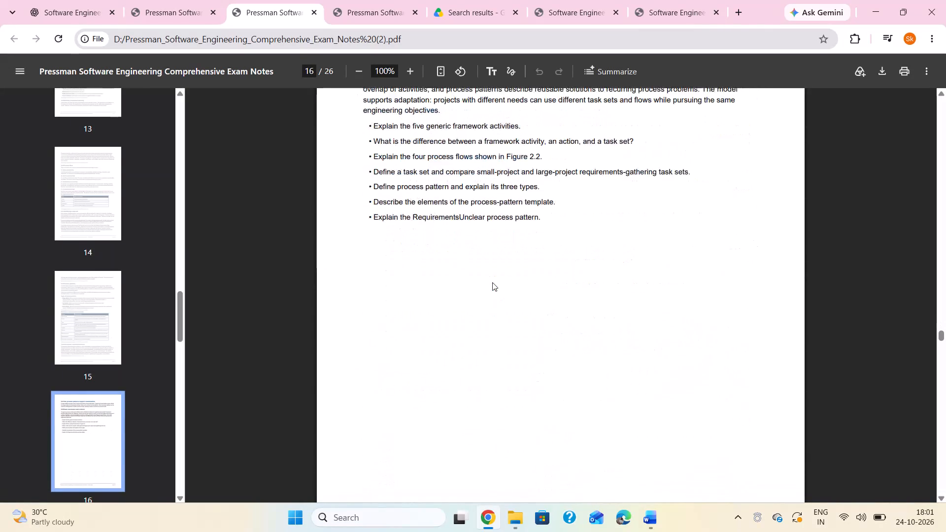
pyautogui.scroll(-11, 492, 282)
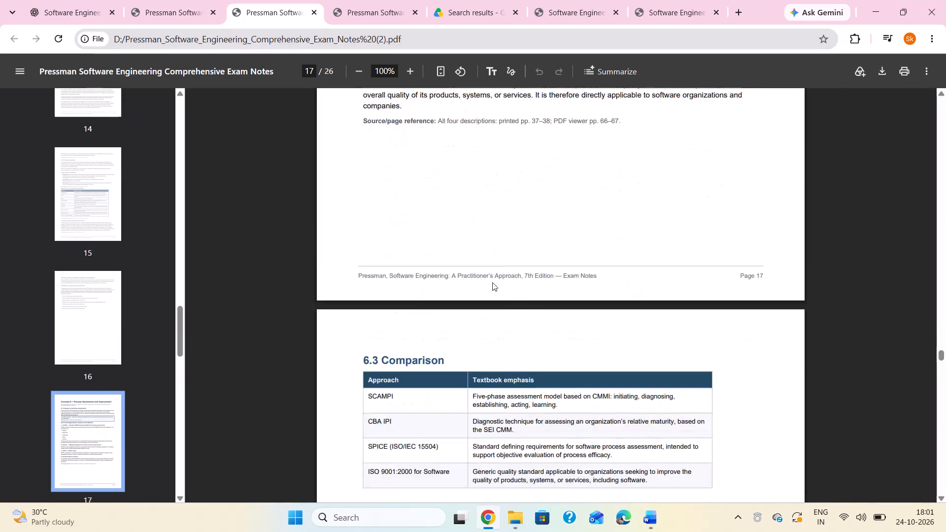
pyautogui.scroll(-7, 492, 282)
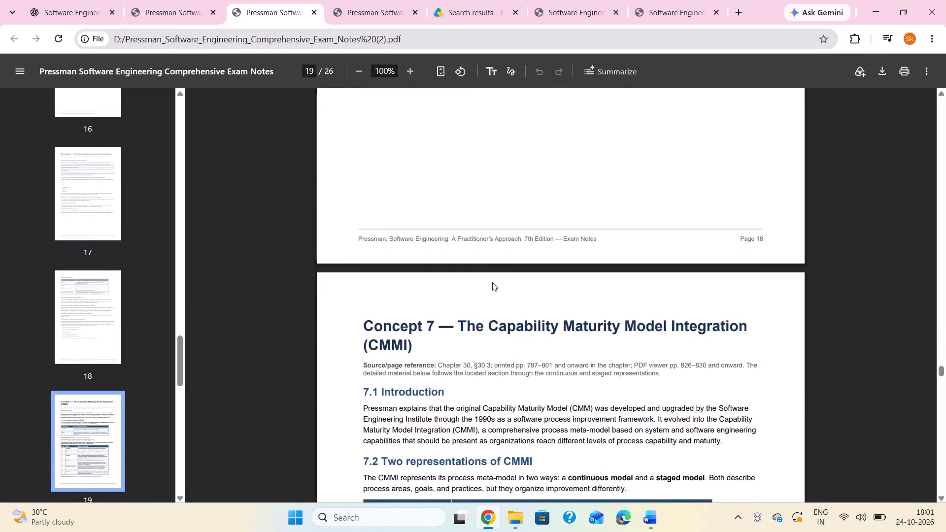
# Examine Concept 7 on the Capability Maturity Model Integration, from its two representations through the revision questions to the start of Concept 8.
pyautogui.scroll(-3, 492, 282)
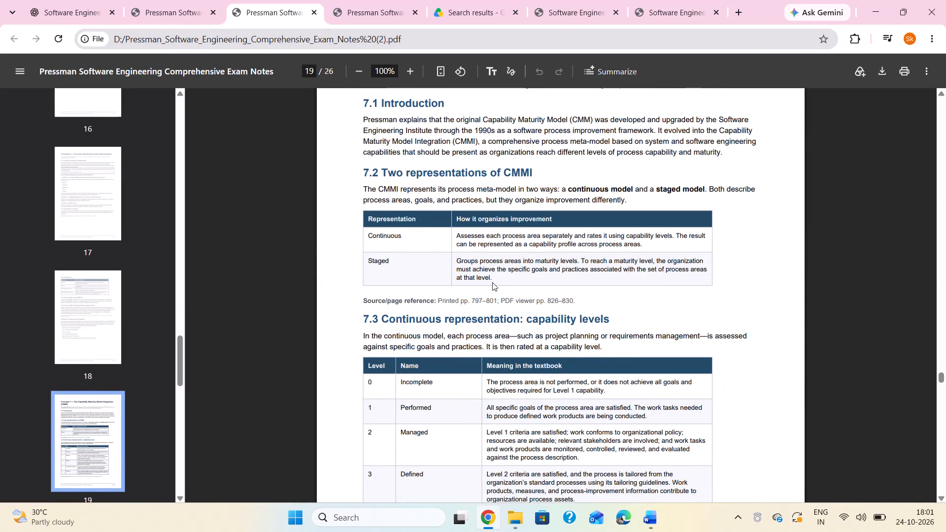
pyautogui.scroll(-2, 492, 282)
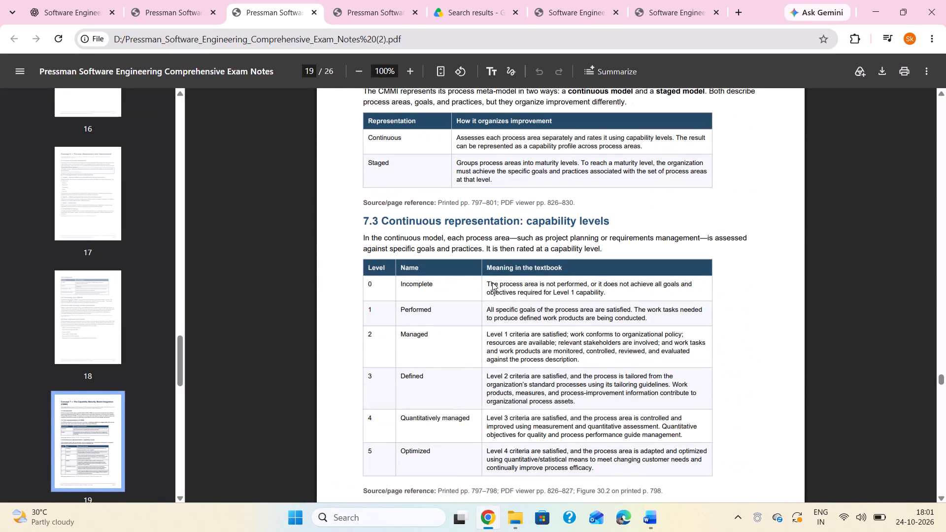
pyautogui.scroll(-6, 492, 282)
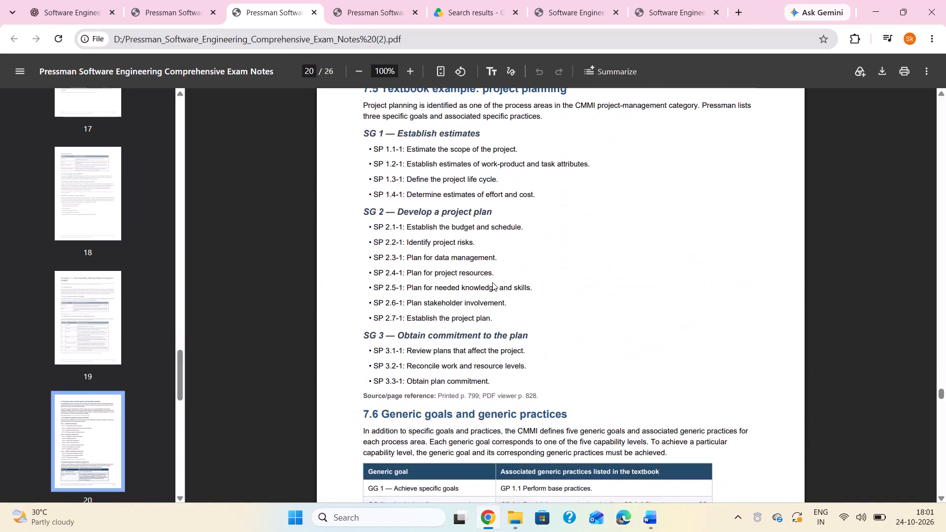
pyautogui.scroll(-1, 492, 282)
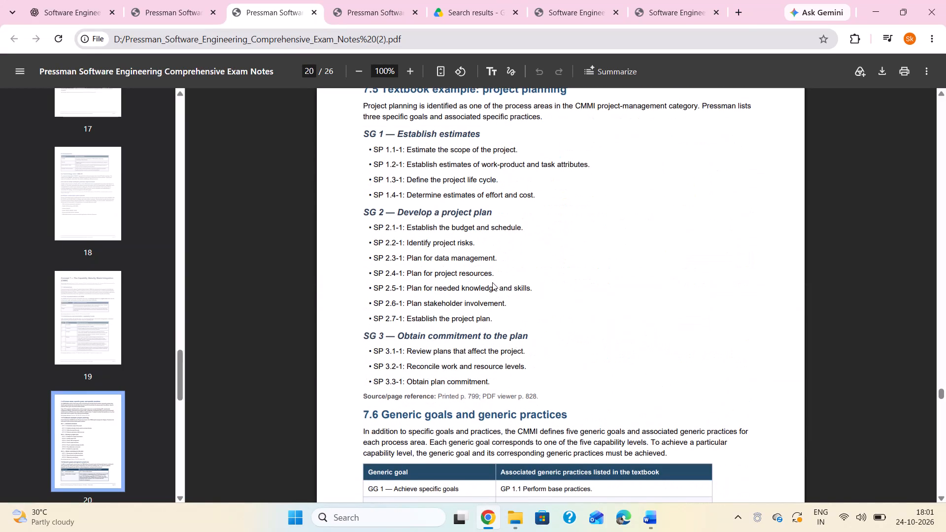
pyautogui.scroll(-2, 492, 282)
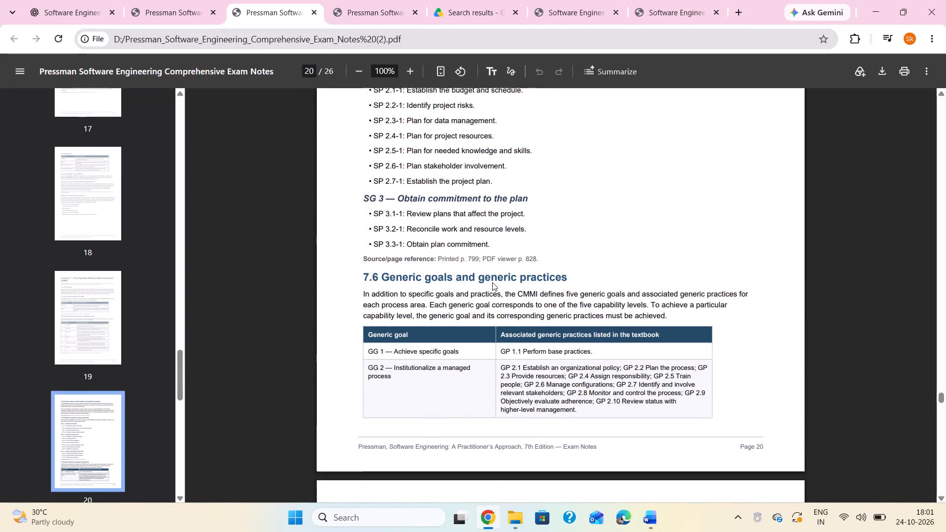
pyautogui.scroll(-13, 492, 282)
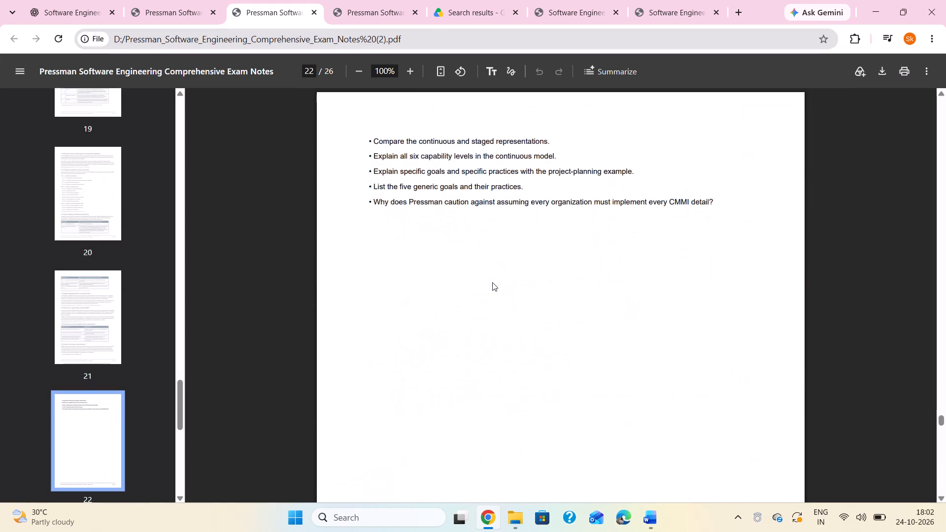
pyautogui.scroll(-6, 492, 282)
# Return to the opening of Concept 2, A Layered Technology, passing back over the process flow, practice principles and layer sections.
pyautogui.scroll(3, 492, 282)
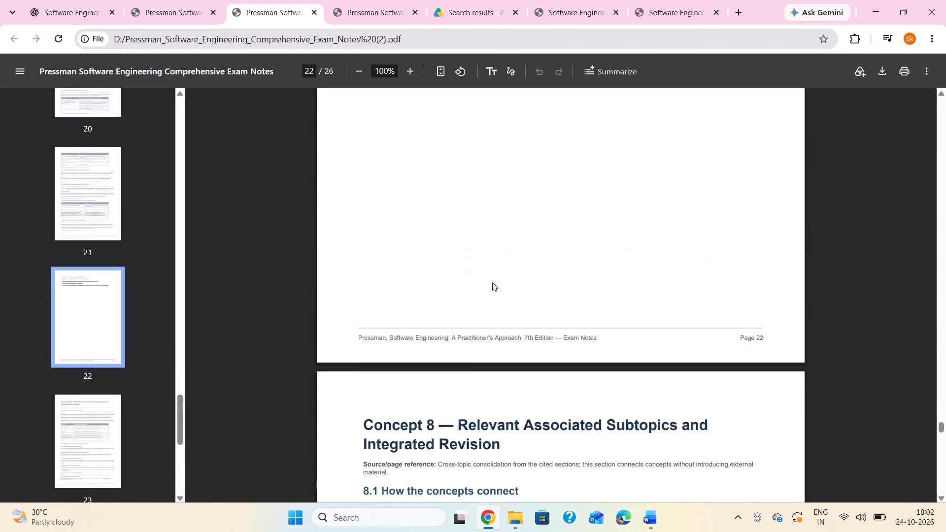
pyautogui.scroll(20, 492, 282)
pyautogui.scroll(3, 492, 282)
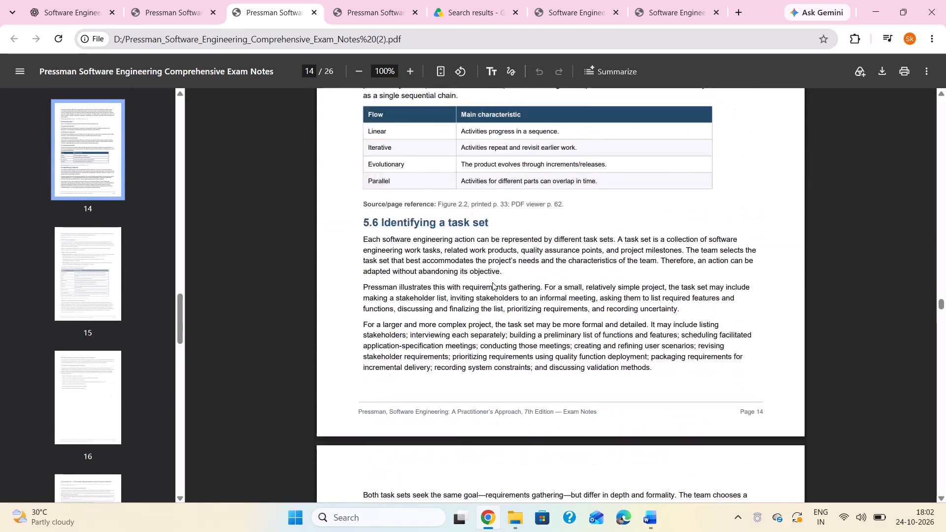
pyautogui.scroll(13, 492, 282)
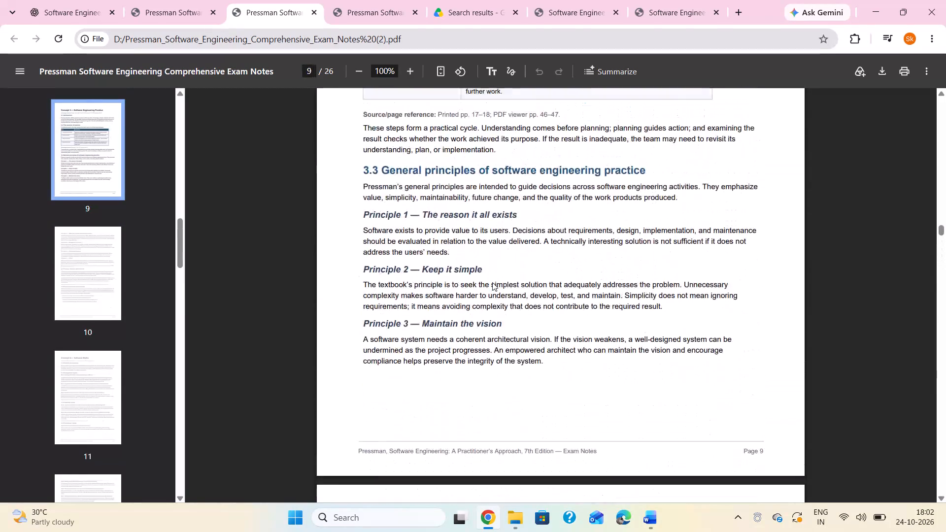
pyautogui.scroll(7, 492, 282)
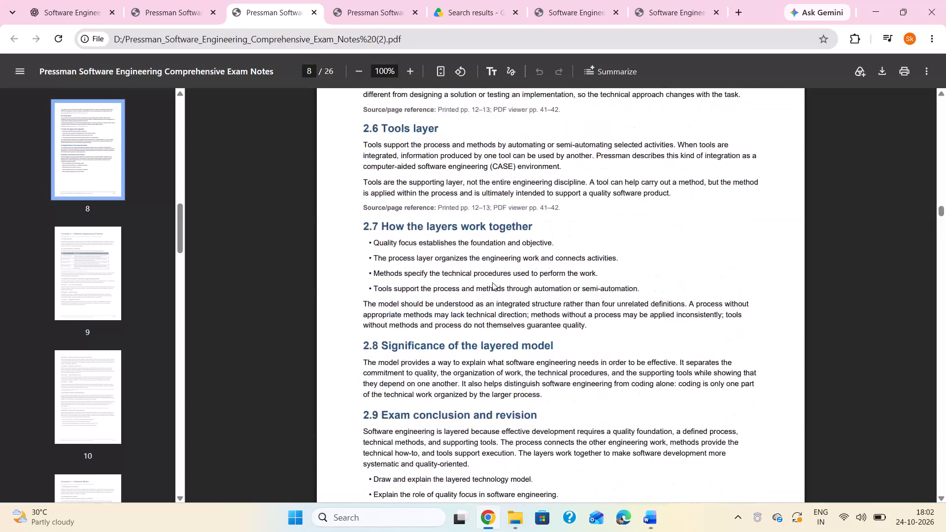
pyautogui.scroll(8, 492, 282)
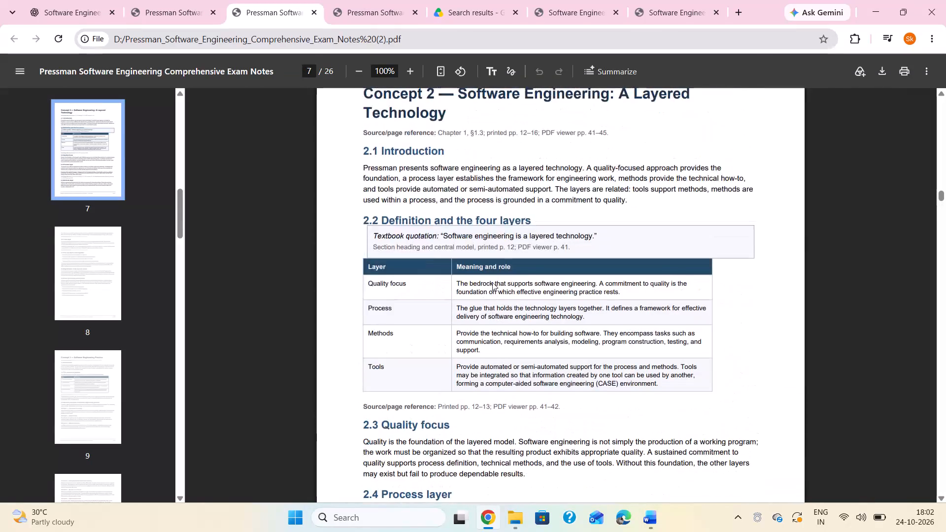
pyautogui.scroll(3, 492, 282)
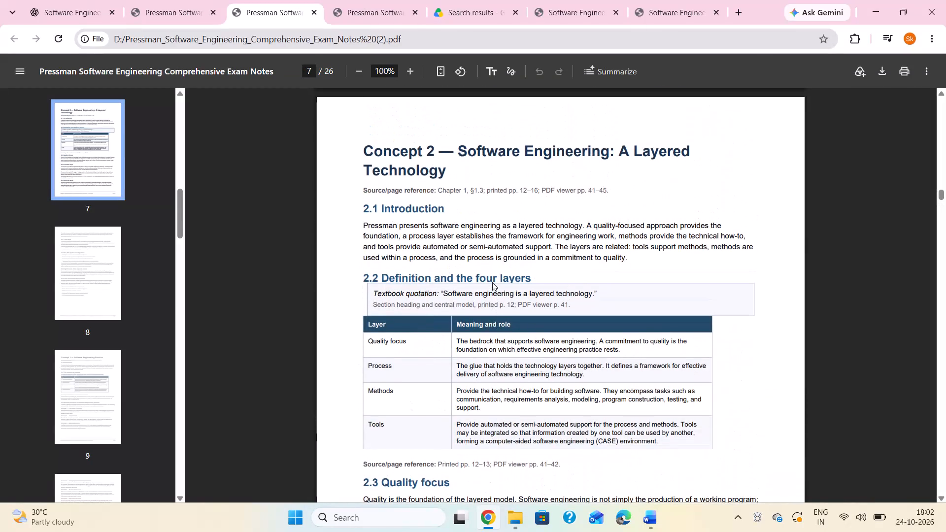
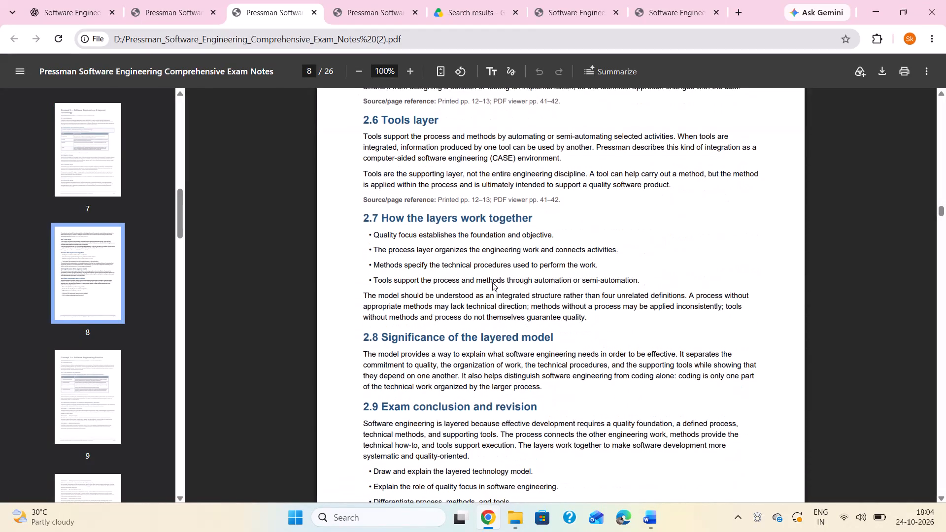
# Go back through Concept 2 from the tools layer and layer interaction sections to the definition and four-layer table.
pyautogui.scroll(-2, 492, 282)
pyautogui.scroll(6, 492, 282)
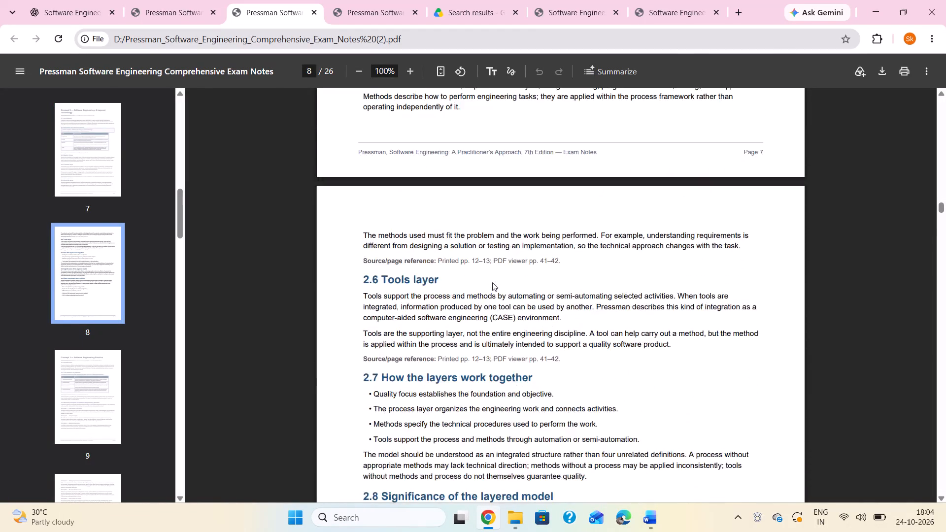
pyautogui.scroll(3, 492, 282)
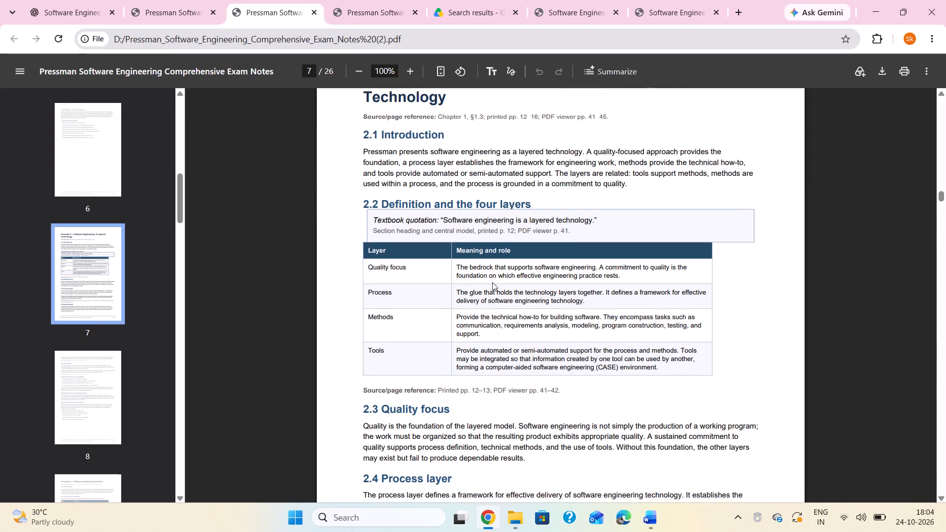
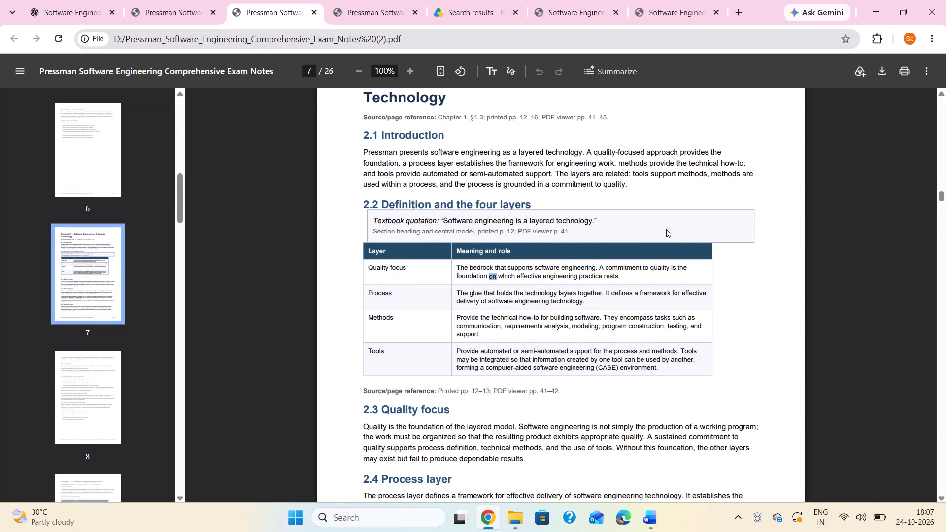
# Review the four-layer definition table and the quality focus and process layer sections of Concept 2 in the exam notes.
pyautogui.scroll(-1, 666, 229)
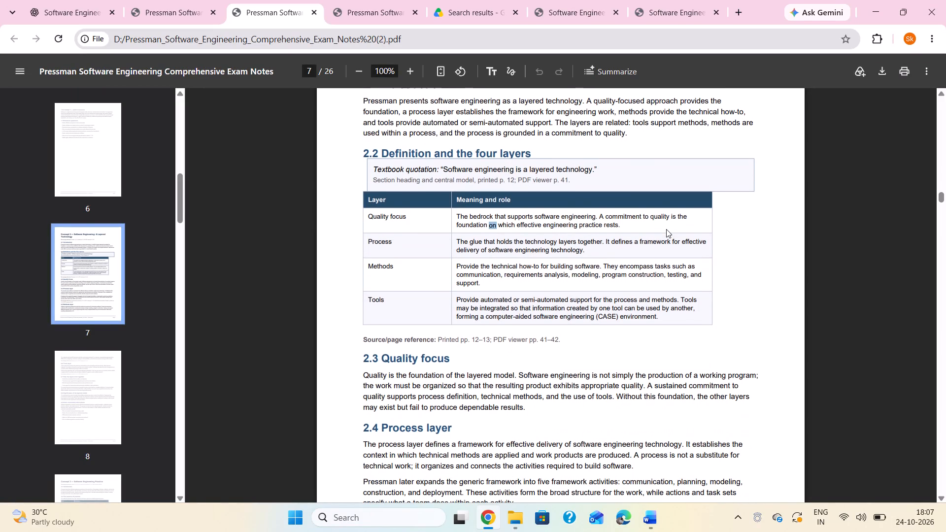
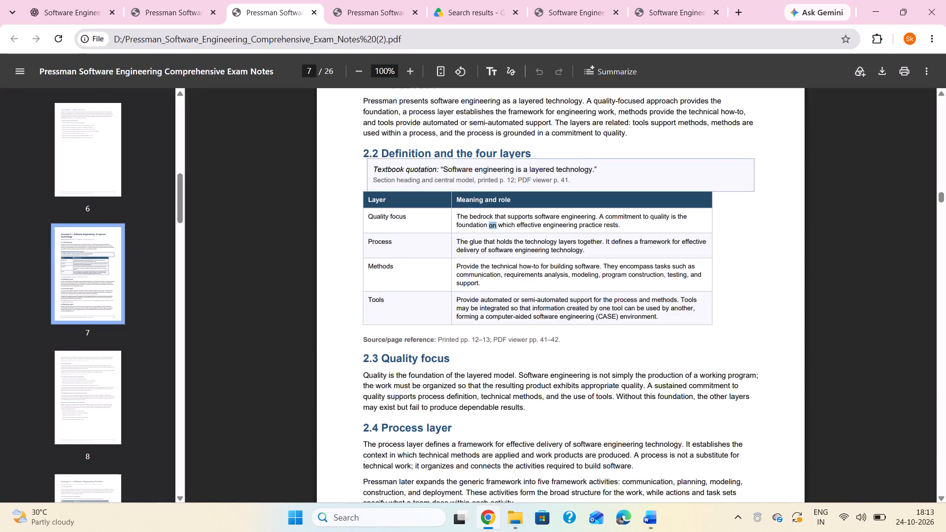
# Copy the full 2.1 Introduction paragraph of Concept 2 from the Pressman exam notes PDF.
pyautogui.scroll(1, 361, 100)
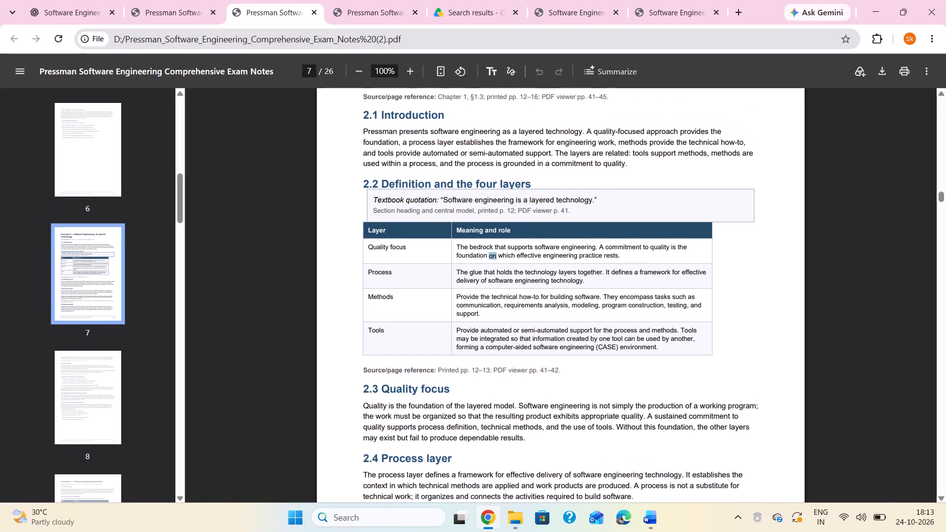
pyautogui.moveTo(356, 129); pyautogui.dragTo(617, 156)
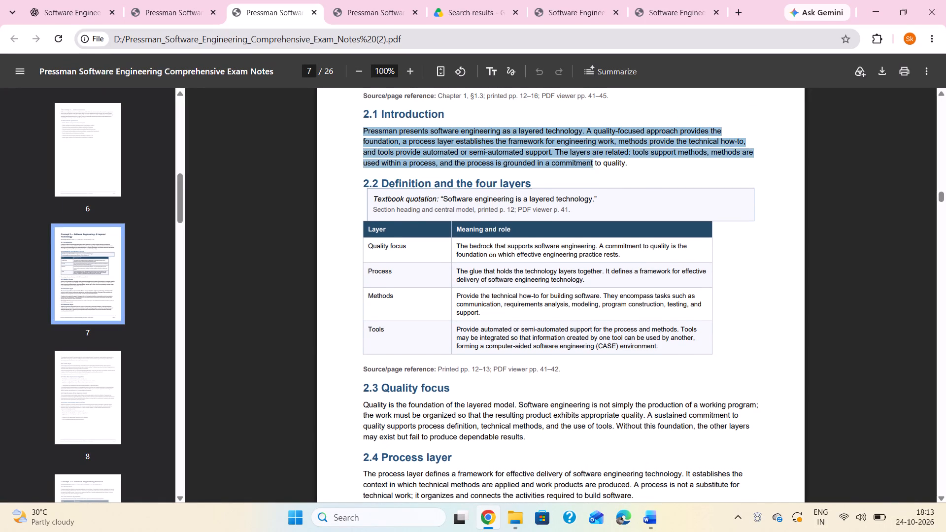
pyautogui.moveTo(617, 156); pyautogui.dragTo(633, 170)
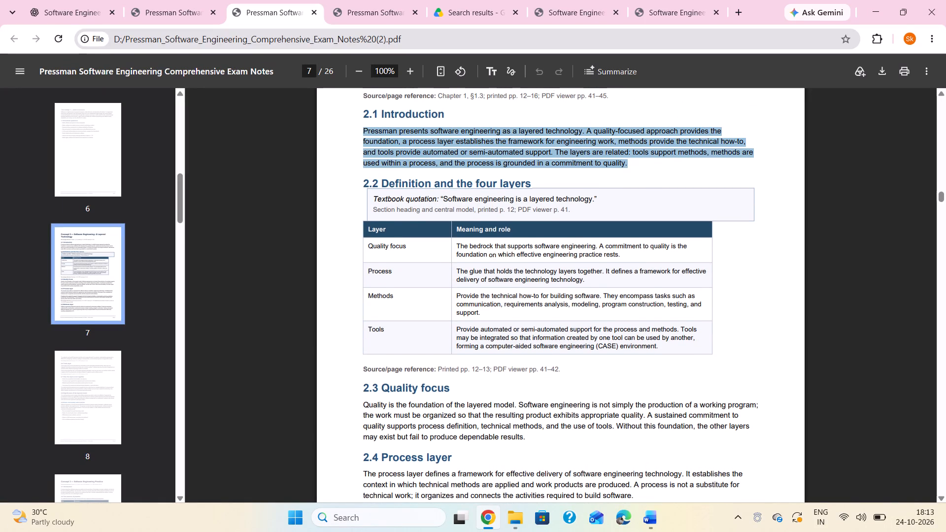
pyautogui.hotkey('ctrl', 'c')
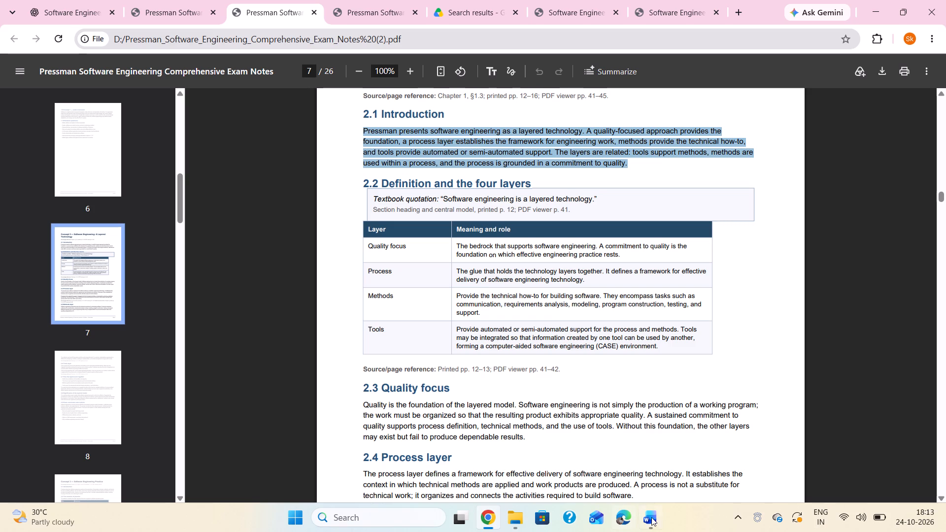
# Switch to the Word document The Nature of software and add two new lines below the "CONCEPT 2:" heading.
pyautogui.click(658, 519)
pyautogui.scroll(2, 237, 162)
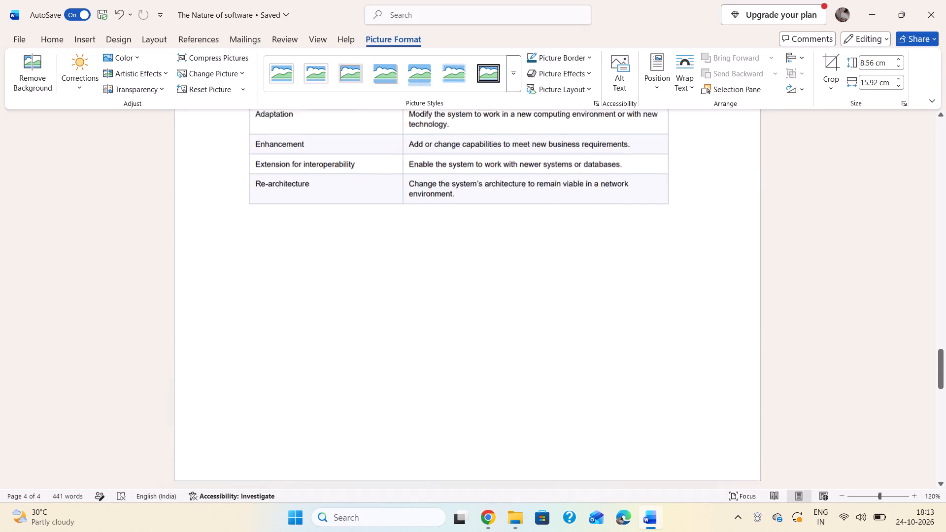
pyautogui.scroll(-1, 237, 162)
pyautogui.click(322, 325)
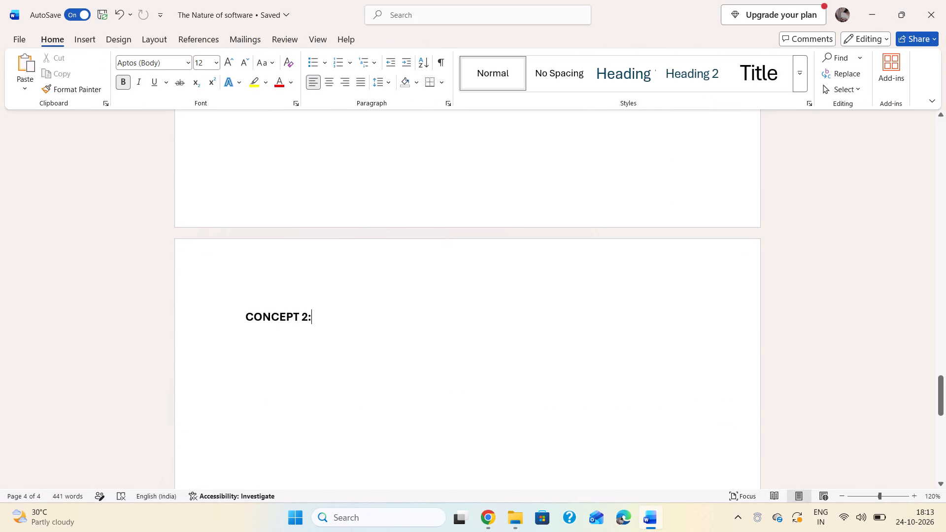
pyautogui.press('Return')
pyautogui.press('Return')
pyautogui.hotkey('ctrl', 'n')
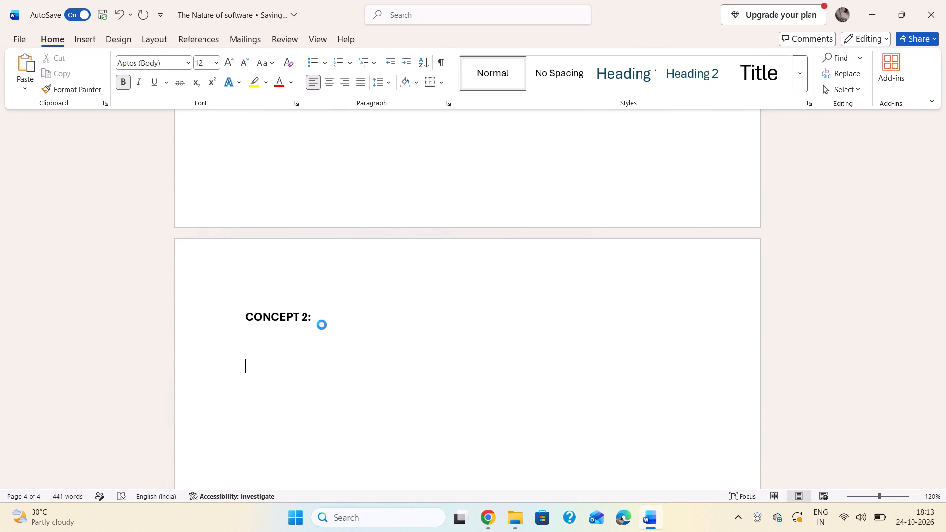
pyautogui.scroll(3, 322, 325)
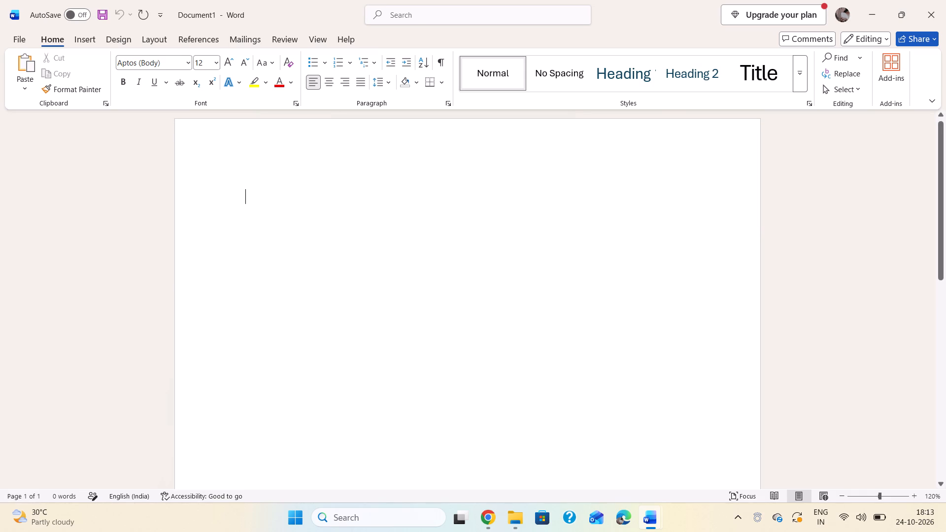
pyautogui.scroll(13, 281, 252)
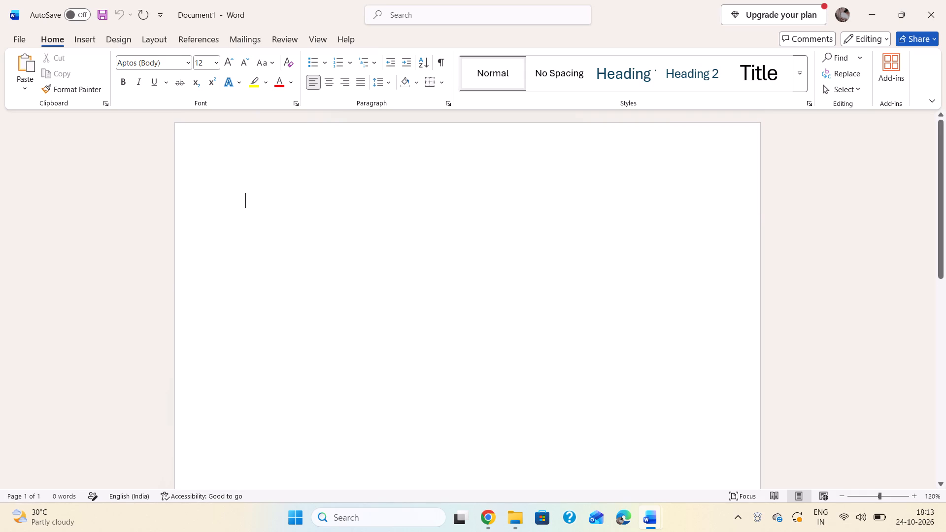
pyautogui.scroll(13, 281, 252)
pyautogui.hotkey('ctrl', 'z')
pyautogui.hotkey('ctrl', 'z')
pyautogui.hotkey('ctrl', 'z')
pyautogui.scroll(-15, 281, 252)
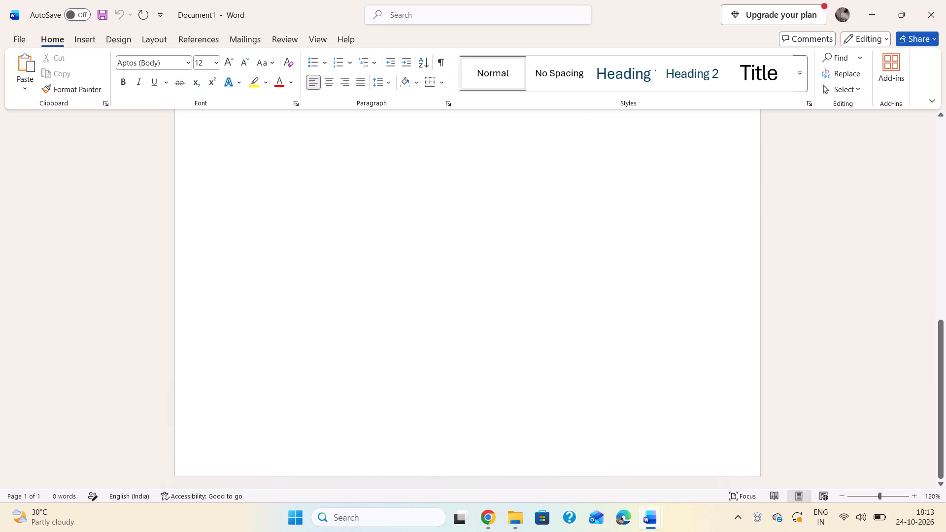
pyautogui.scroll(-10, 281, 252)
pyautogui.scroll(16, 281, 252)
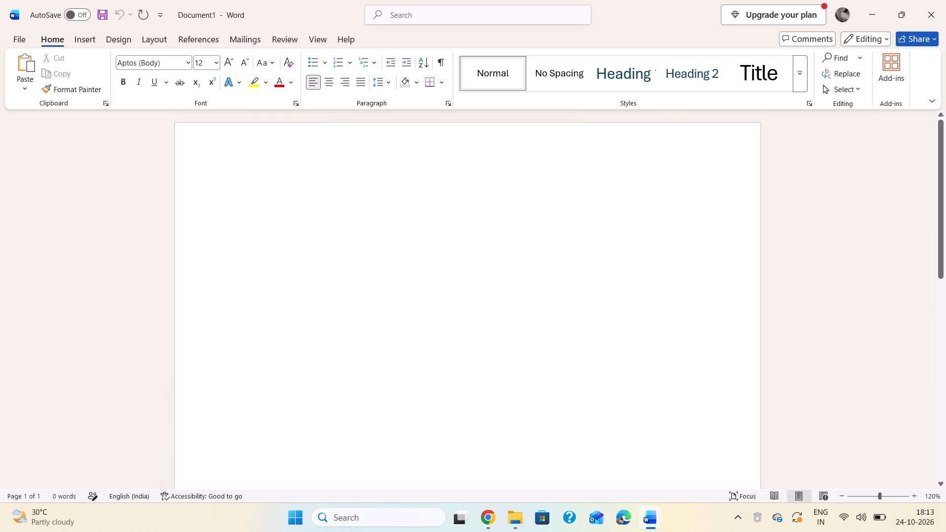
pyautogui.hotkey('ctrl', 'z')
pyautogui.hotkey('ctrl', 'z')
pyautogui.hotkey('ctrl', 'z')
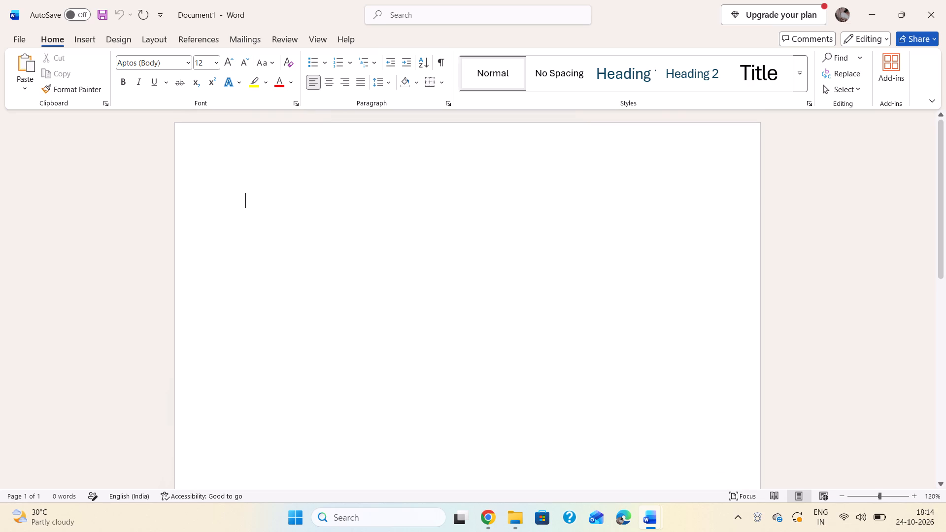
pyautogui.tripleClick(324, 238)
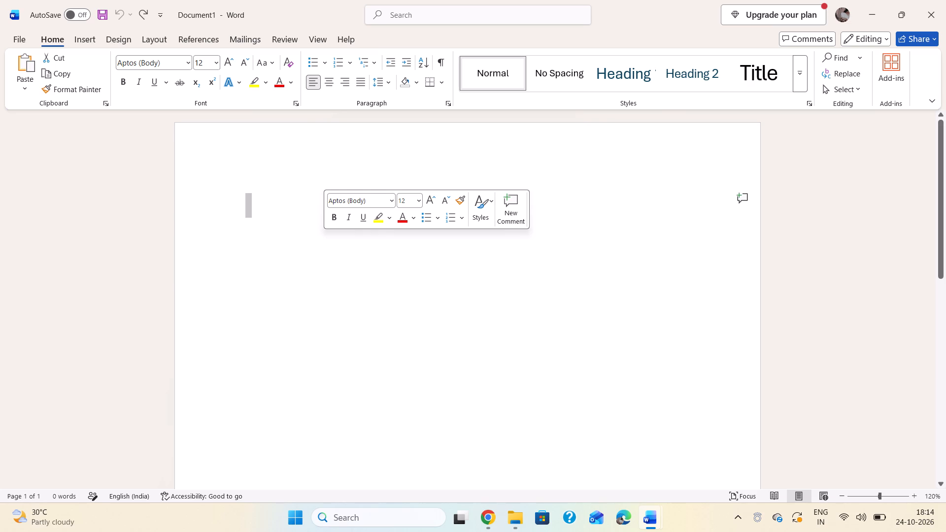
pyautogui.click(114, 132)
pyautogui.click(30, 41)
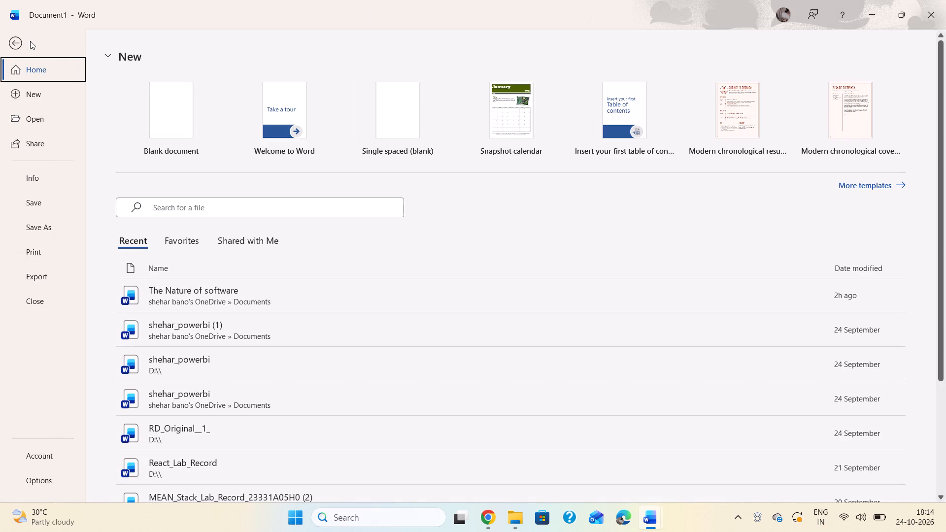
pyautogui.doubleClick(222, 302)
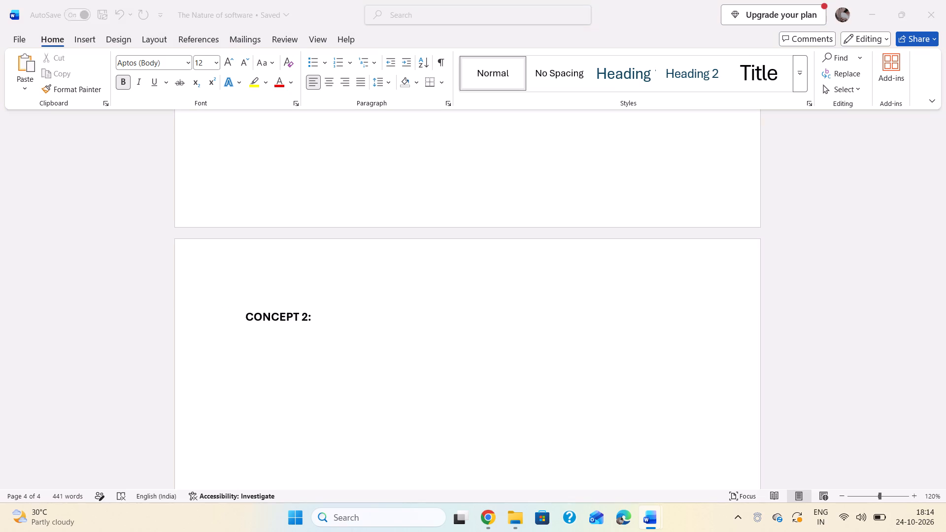
# Paste the copied introduction paragraph below the "CONCEPT 2:" heading and remove its bold formatting.
pyautogui.scroll(3, 222, 302)
pyautogui.scroll(-3, 222, 302)
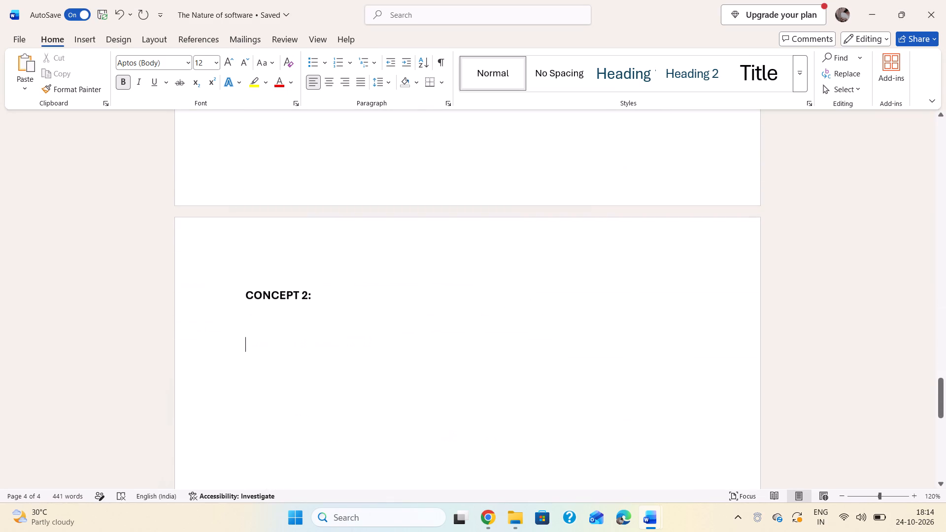
pyautogui.hotkey('ctrl', 'v')
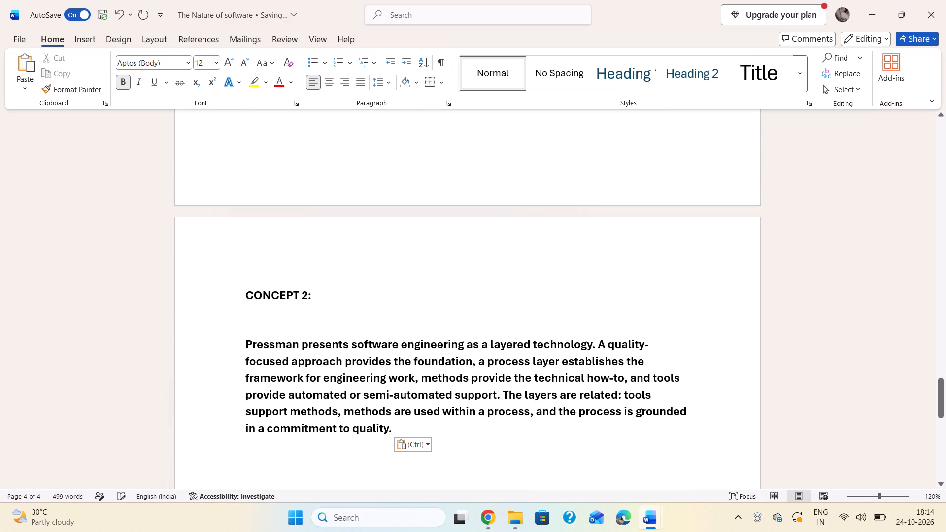
pyautogui.moveTo(240, 343); pyautogui.dragTo(379, 430)
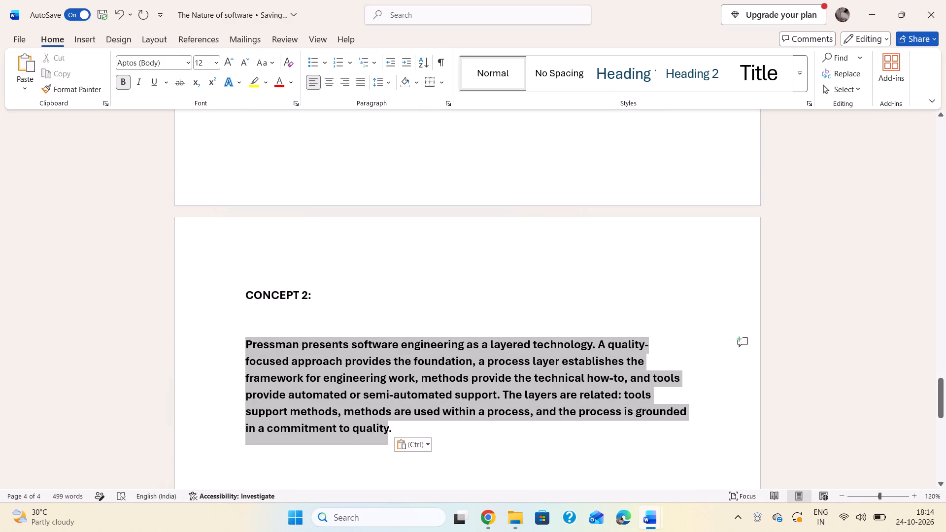
pyautogui.moveTo(379, 430); pyautogui.dragTo(383, 431)
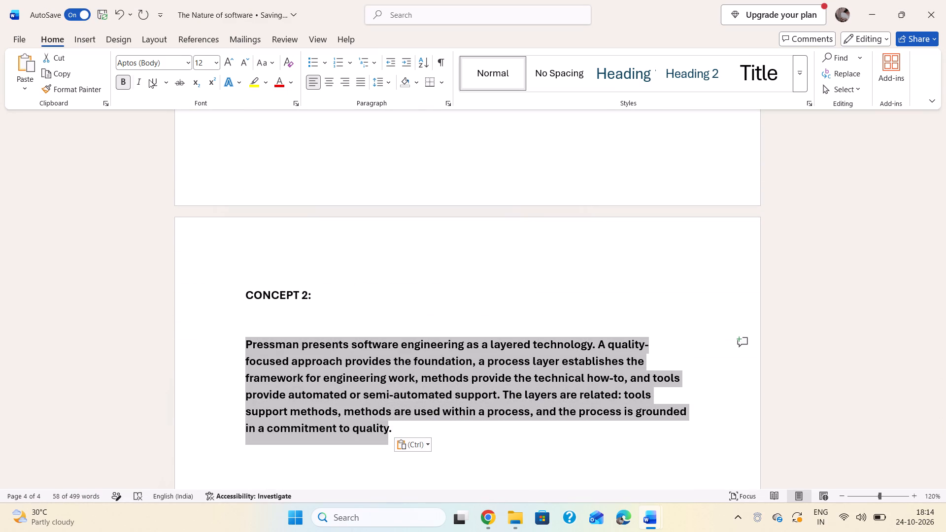
pyautogui.click(130, 82)
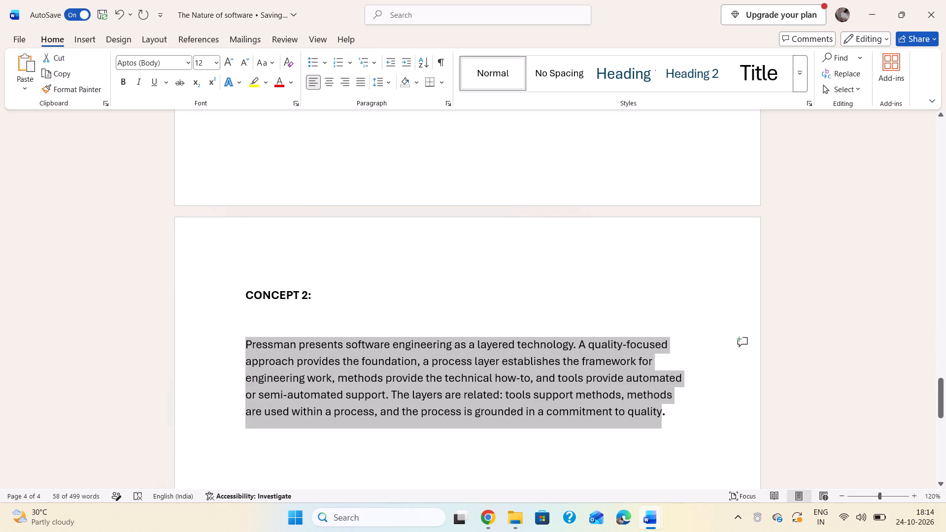
# Add the bold subheading "LAYERED TECHNOLOGY" between the "CONCEPT 2:" heading and the introduction paragraph.
pyautogui.doubleClick(327, 296)
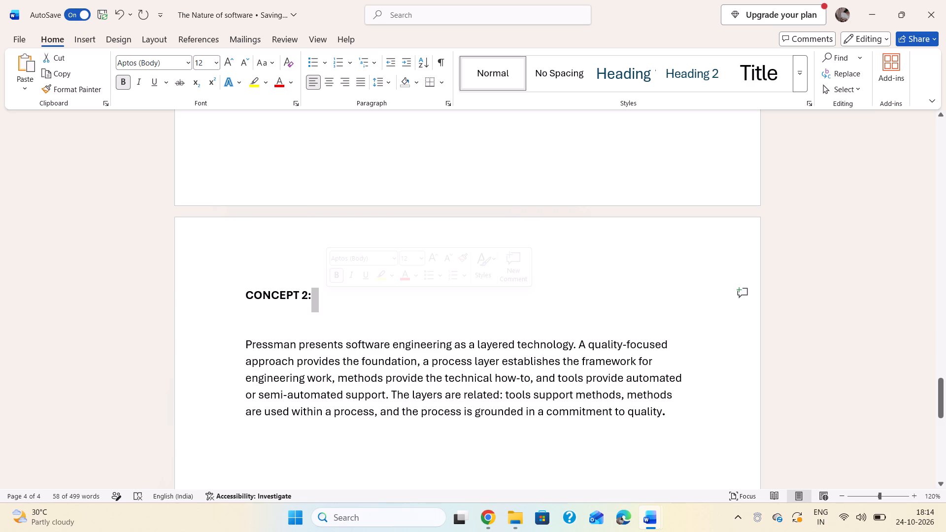
pyautogui.press('Return')
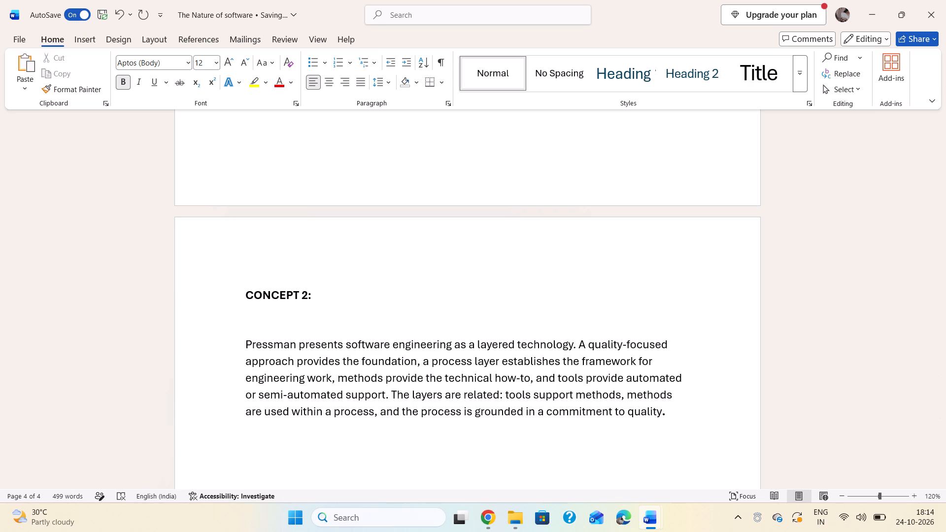
pyautogui.write('LAYERED')
pyautogui.press('space')
pyautogui.press('BackSpace')
pyautogui.press('BackSpace')
pyautogui.write('ED')
pyautogui.press('BackSpace')
pyautogui.press('BackSpace')
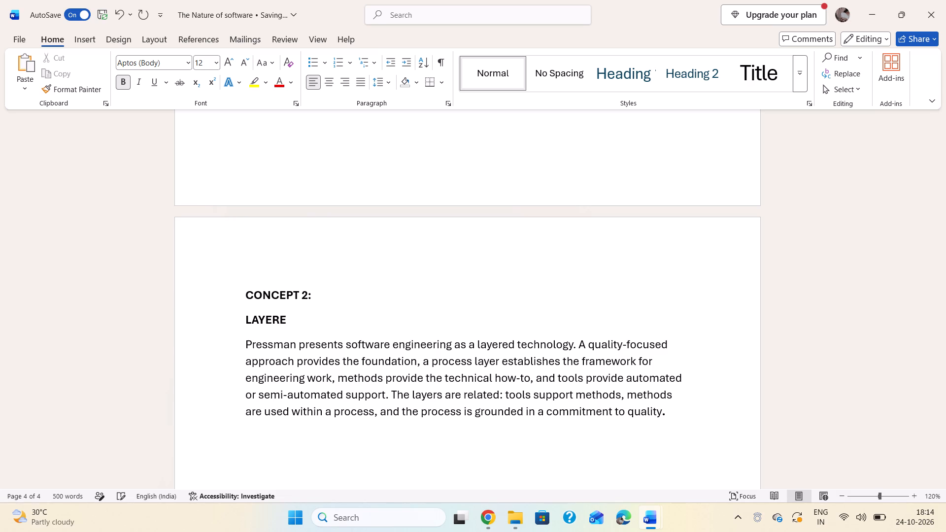
pyautogui.write('D TECHNOLOGY')
pyautogui.press('space')
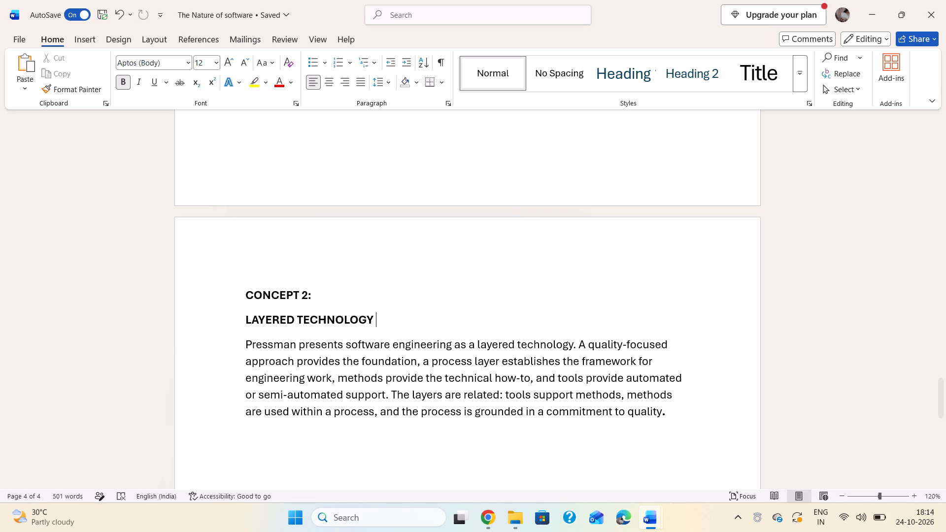
pyautogui.scroll(-1, 298, 319)
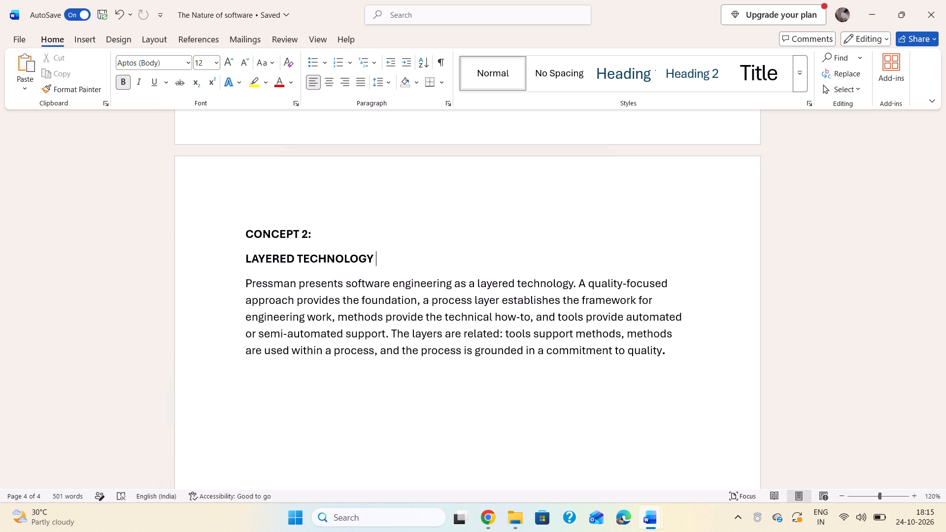
pyautogui.scroll(-4, 298, 319)
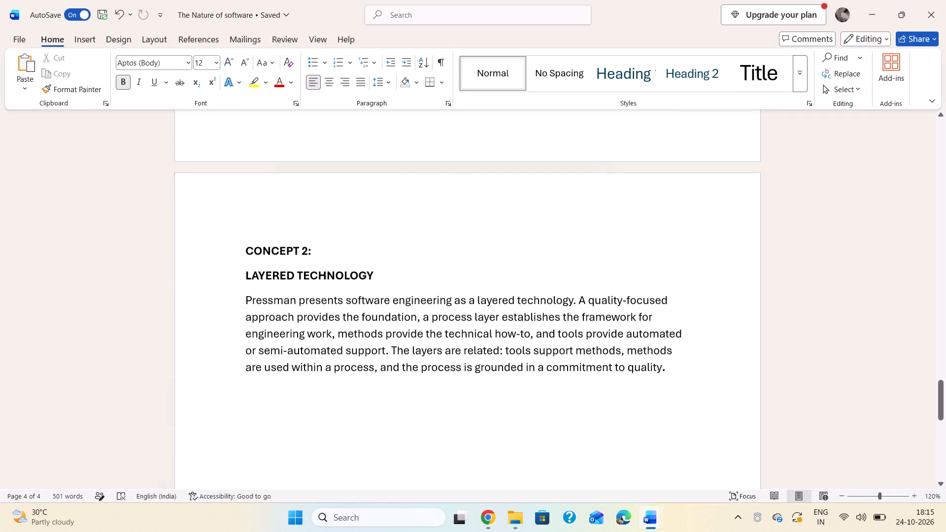
pyautogui.scroll(1, 385, 294)
pyautogui.click(677, 380)
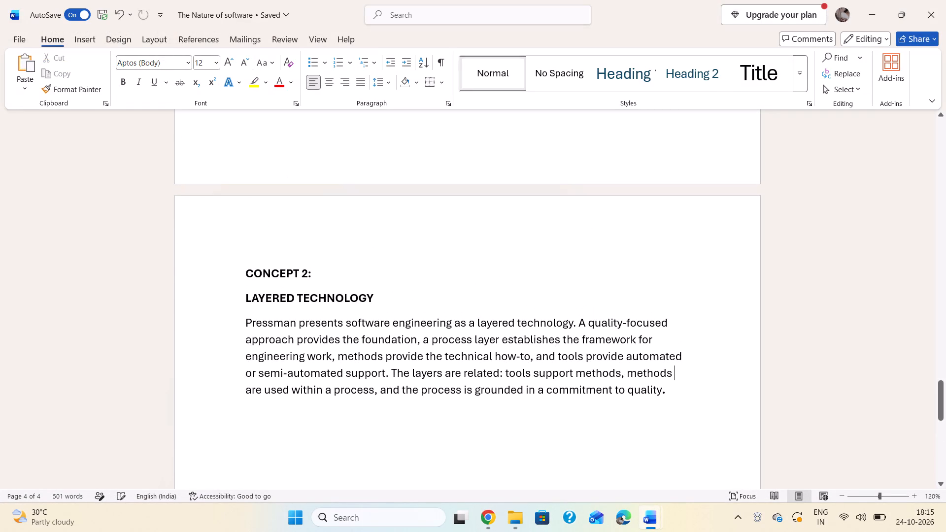
pyautogui.click(676, 392)
pyautogui.press('Return')
pyautogui.press('Return')
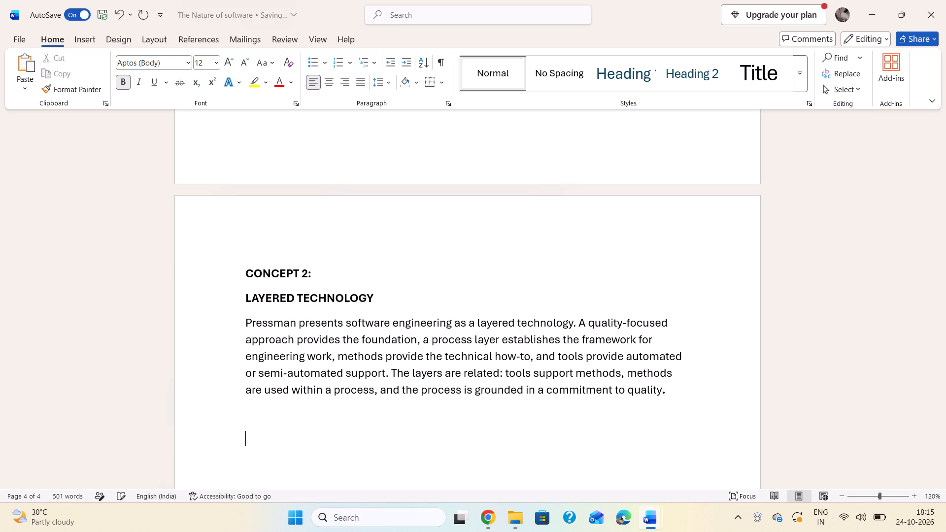
pyautogui.hotkey('ctrl', 'v')
pyautogui.scroll(-1, 676, 392)
pyautogui.scroll(1, 676, 392)
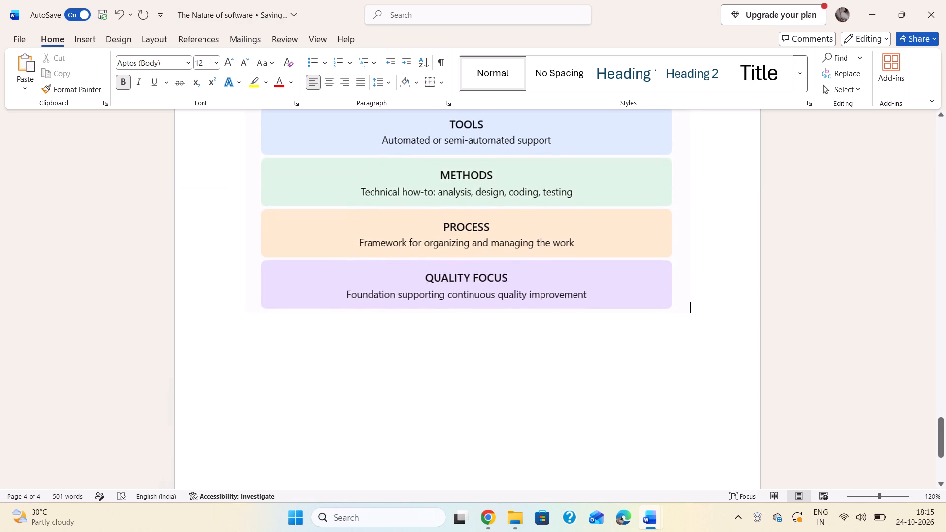
pyautogui.scroll(1, 676, 392)
pyautogui.keyDown('ctrl'); pyautogui.scroll(1, 676, 392); pyautogui.keyUp('ctrl')
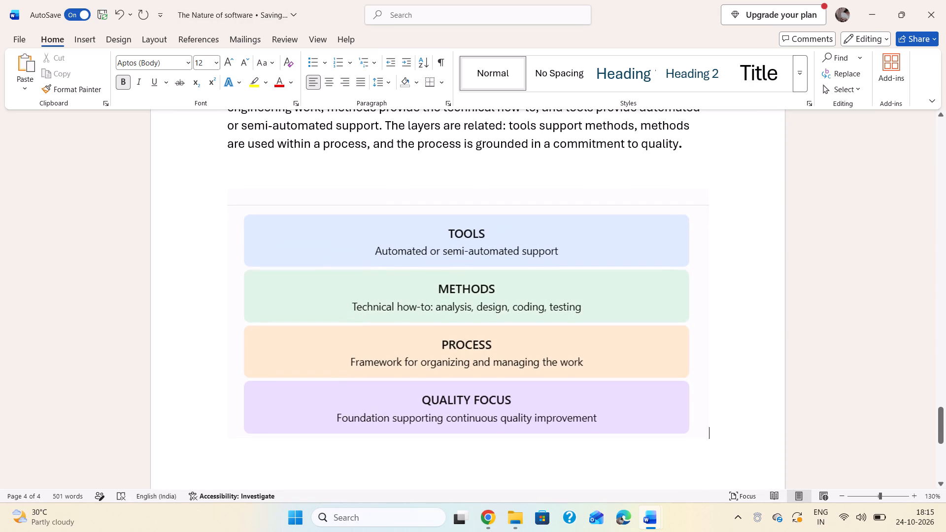
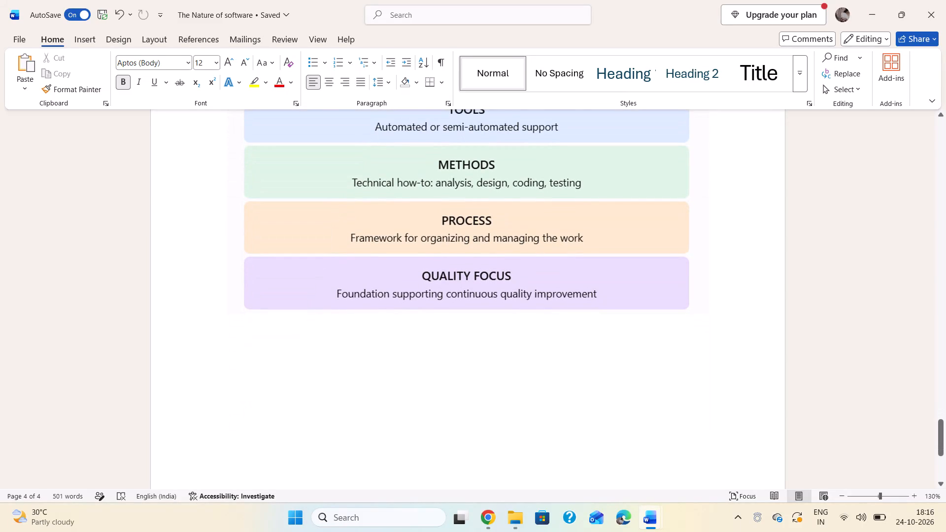
# Review the Concept 2 section of the Word document, from its heading and introduction down to the pasted layer diagram.
pyautogui.scroll(2, 676, 392)
pyautogui.scroll(-2, 676, 392)
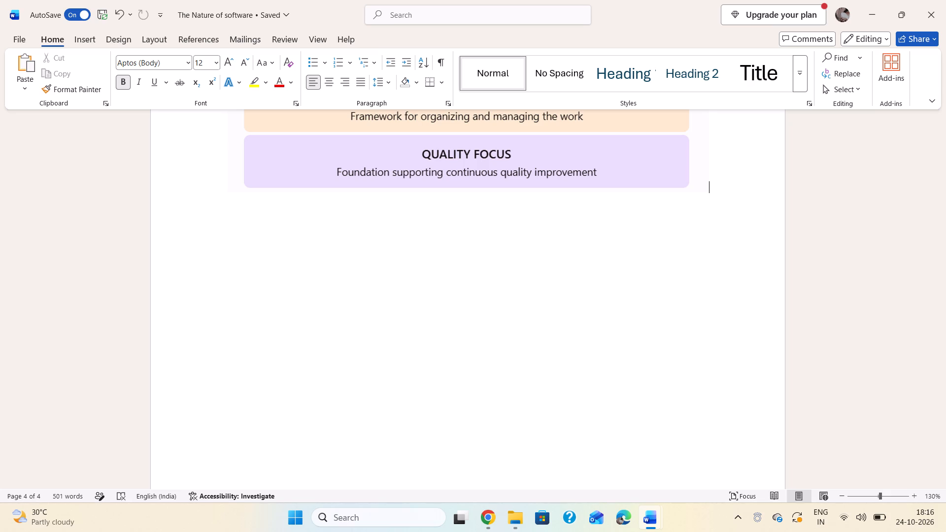
pyautogui.scroll(2, 676, 392)
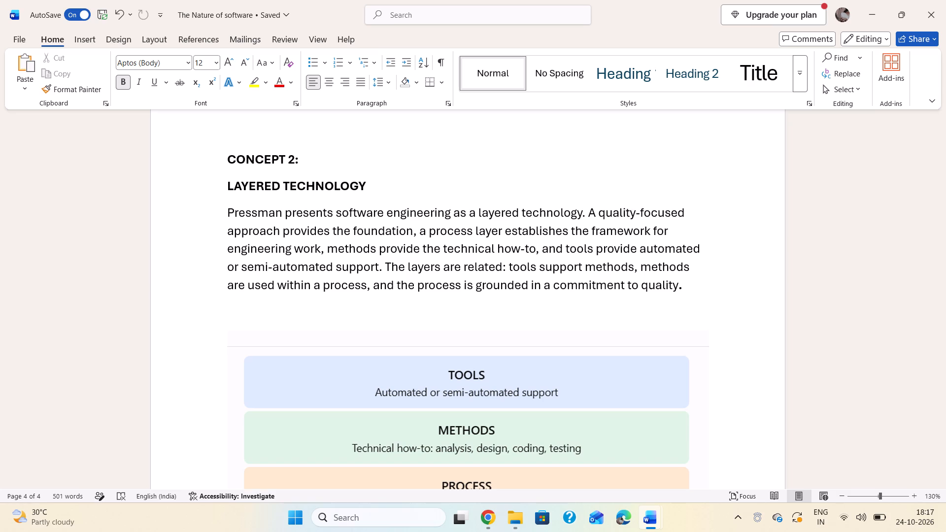
pyautogui.scroll(-1, 676, 392)
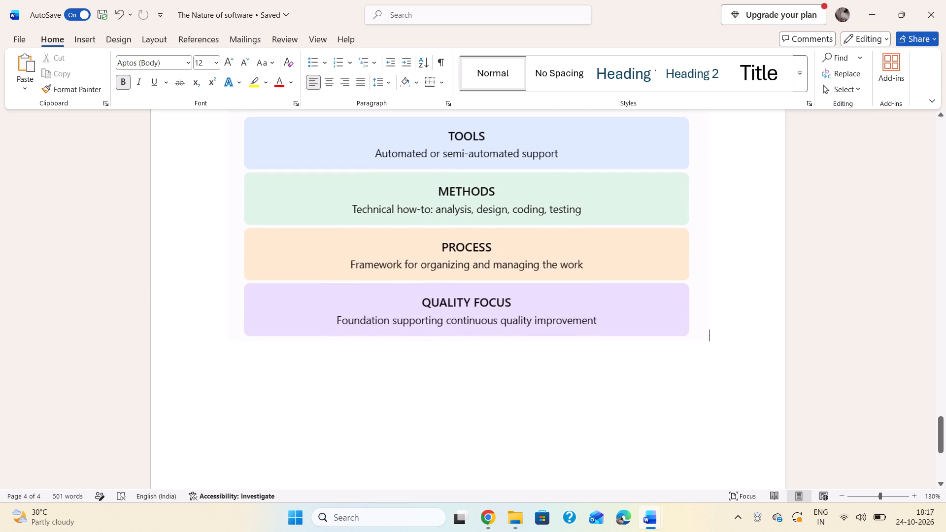
pyautogui.scroll(1, 676, 392)
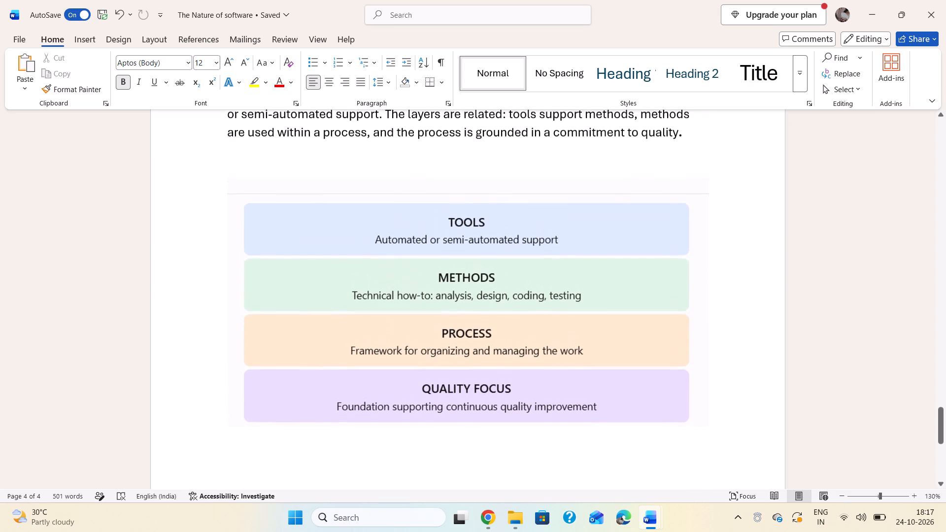
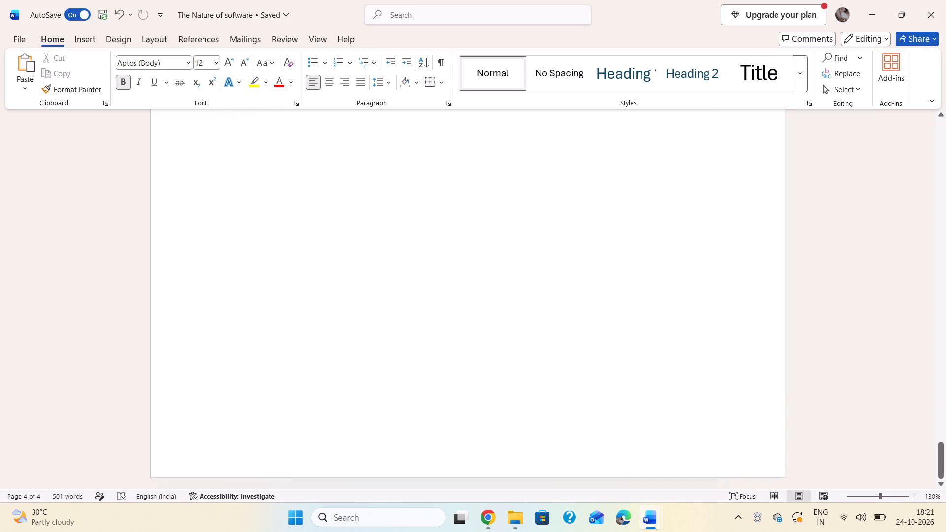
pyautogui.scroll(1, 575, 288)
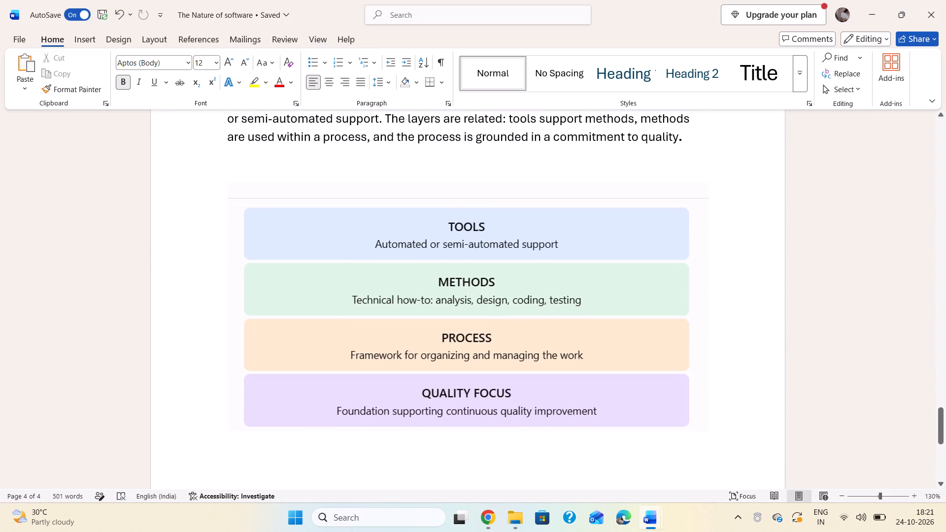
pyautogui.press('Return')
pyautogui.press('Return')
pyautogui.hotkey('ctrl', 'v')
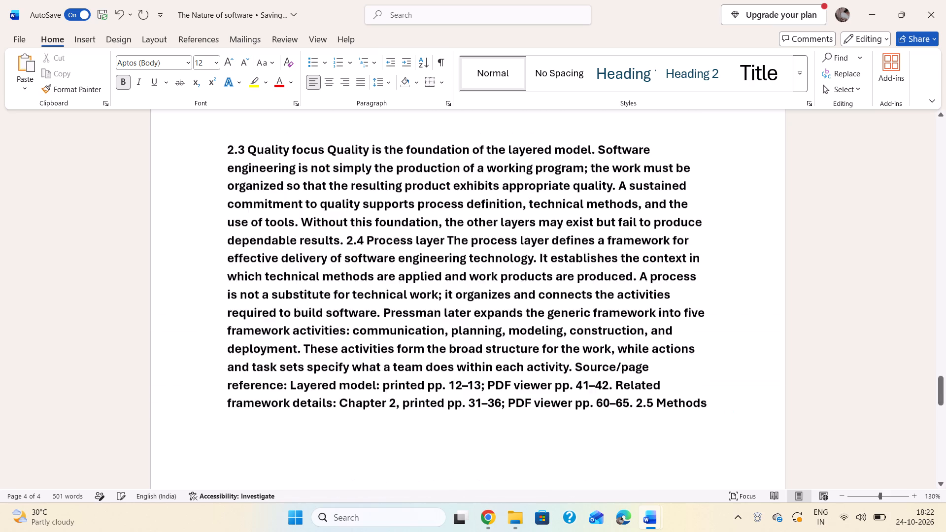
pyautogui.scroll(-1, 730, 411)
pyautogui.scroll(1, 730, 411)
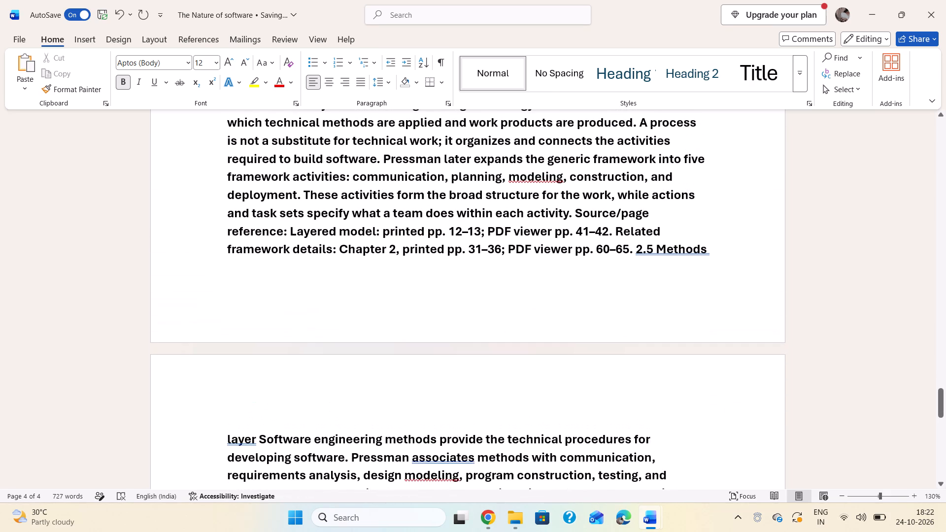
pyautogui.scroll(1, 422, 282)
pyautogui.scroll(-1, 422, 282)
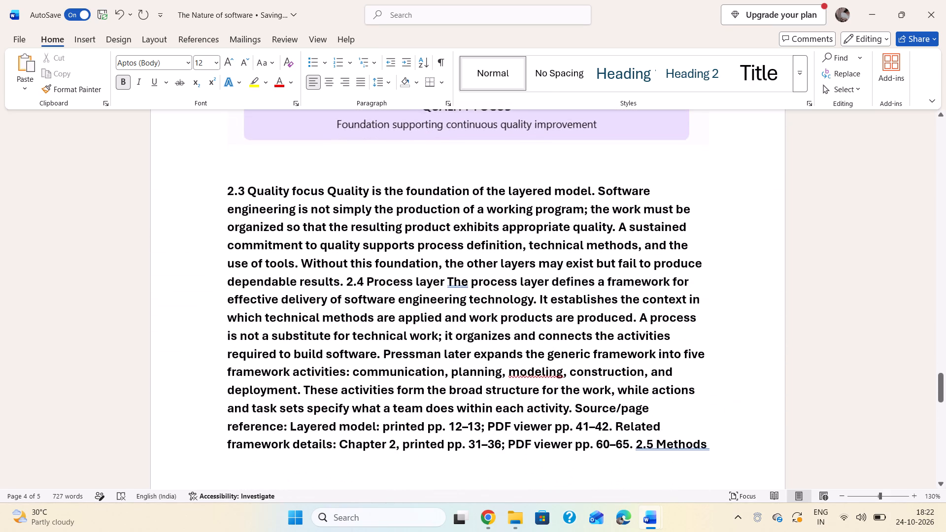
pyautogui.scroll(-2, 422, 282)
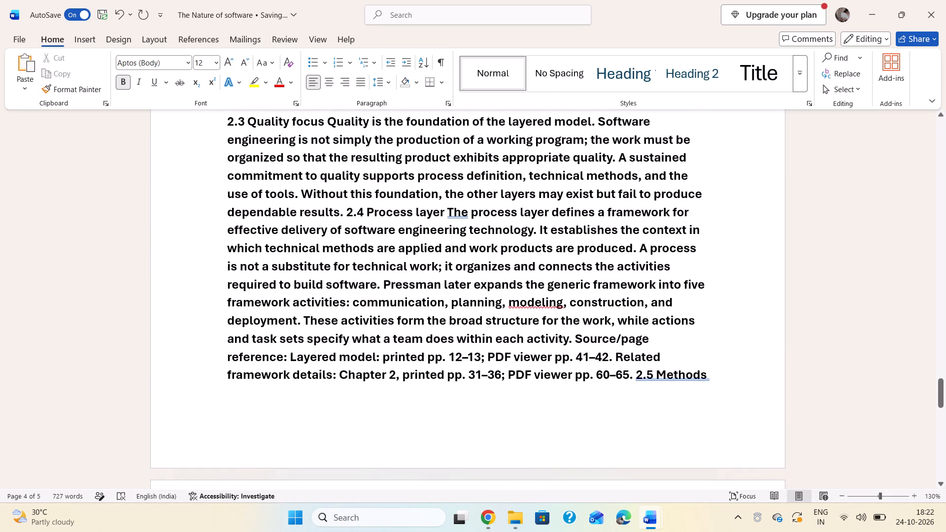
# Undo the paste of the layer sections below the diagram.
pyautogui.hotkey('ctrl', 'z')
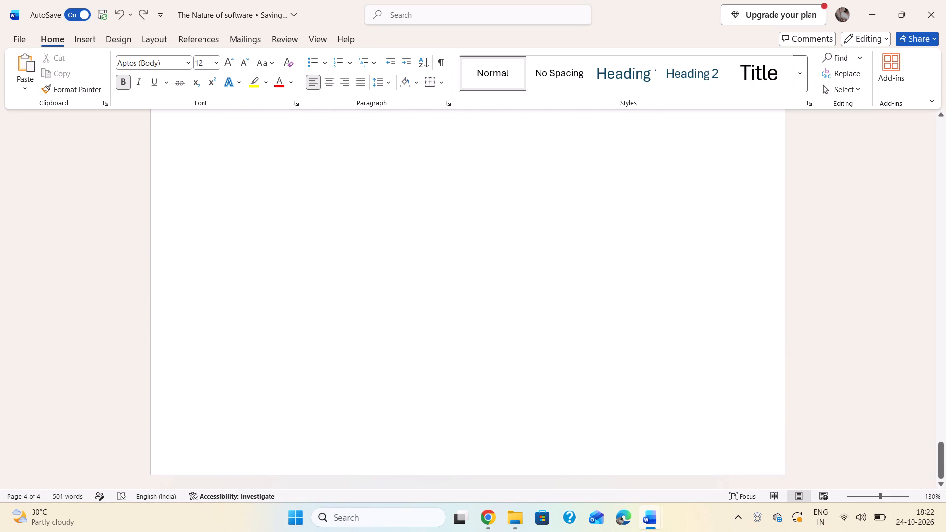
# Switch back to the exam notes PDF in Chrome and select the Quality focus heading and paragraph in section 2.3, without the section number.
pyautogui.click(485, 511)
pyautogui.click(502, 346)
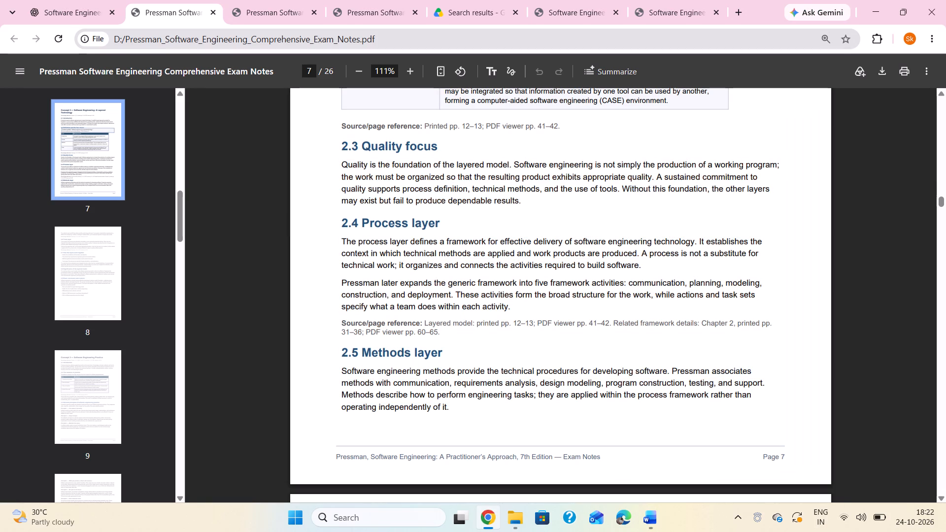
pyautogui.moveTo(361, 148); pyautogui.dragTo(525, 204)
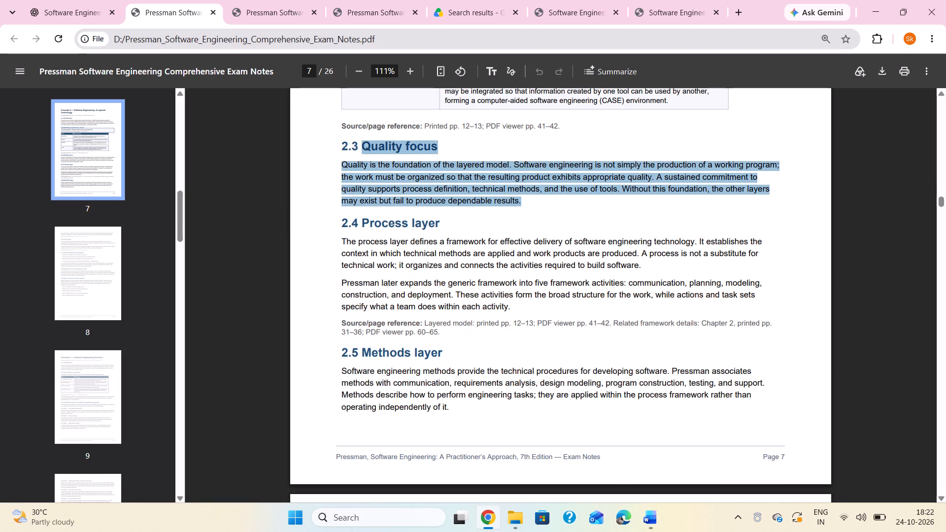
pyautogui.click(495, 140)
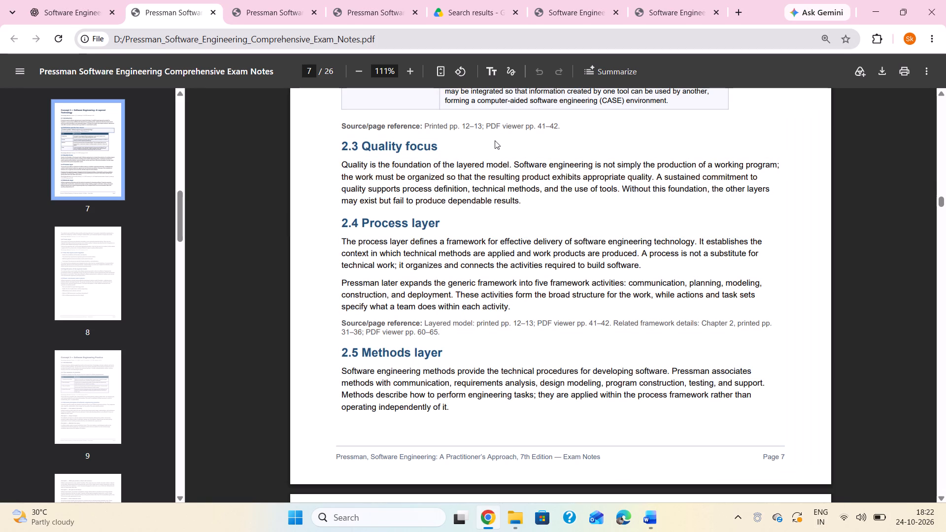
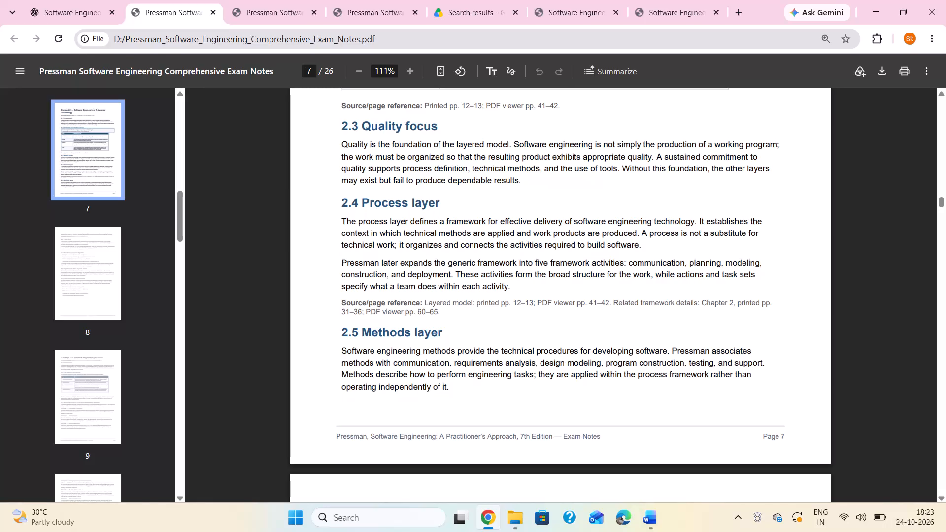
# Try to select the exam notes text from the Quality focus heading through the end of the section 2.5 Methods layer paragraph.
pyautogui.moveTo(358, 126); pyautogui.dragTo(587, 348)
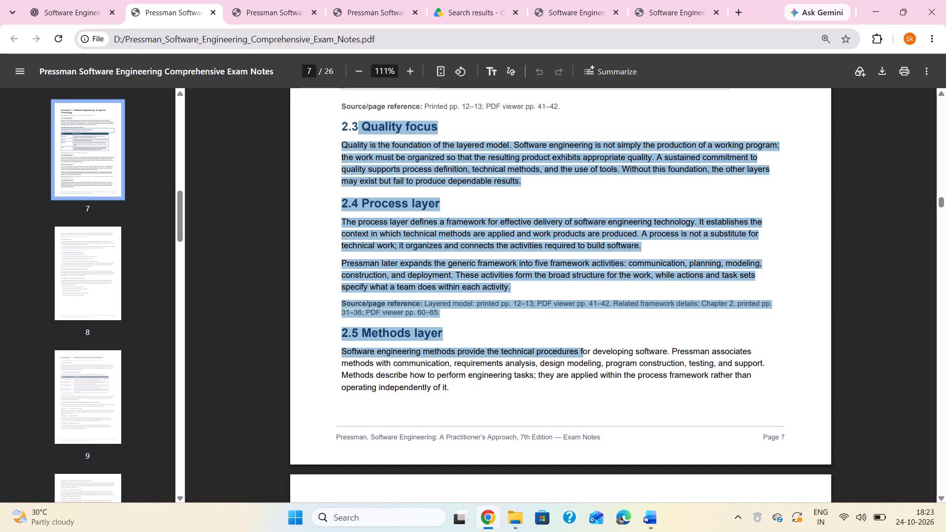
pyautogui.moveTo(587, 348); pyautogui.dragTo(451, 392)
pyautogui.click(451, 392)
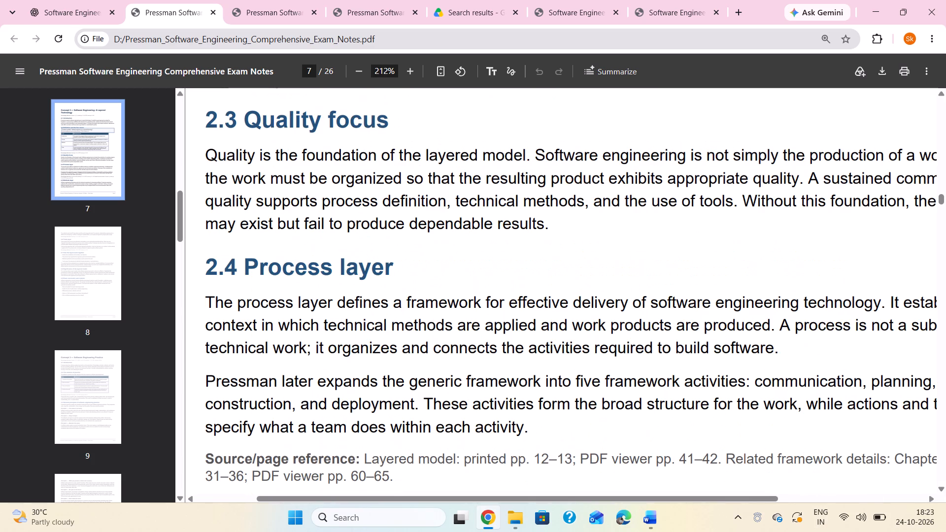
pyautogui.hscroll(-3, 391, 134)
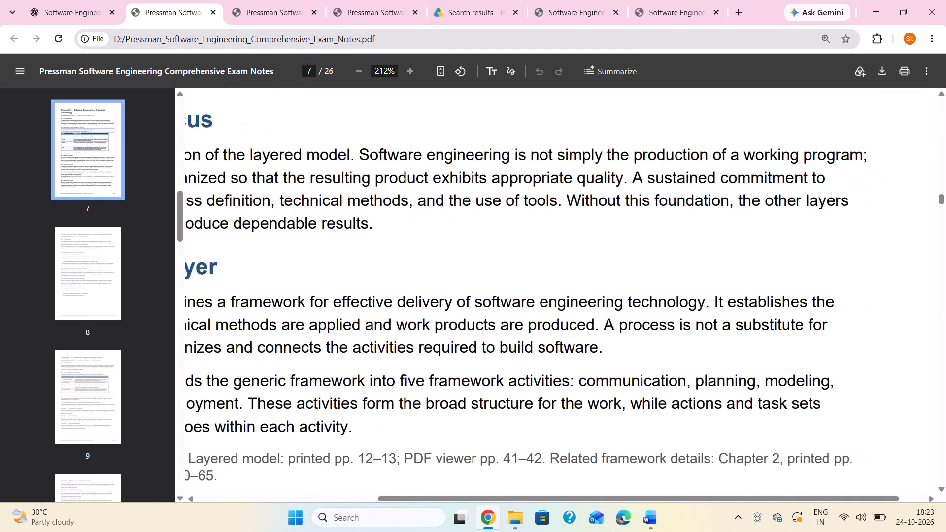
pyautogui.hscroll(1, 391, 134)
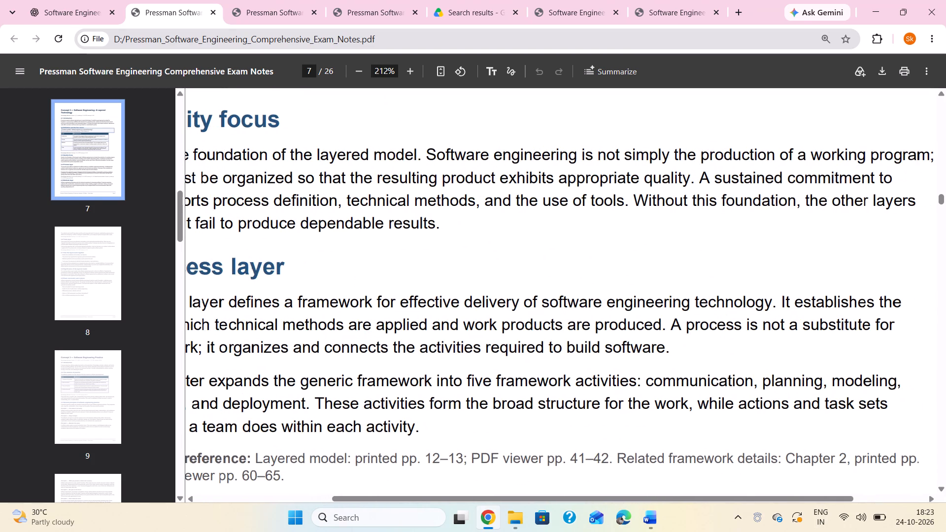
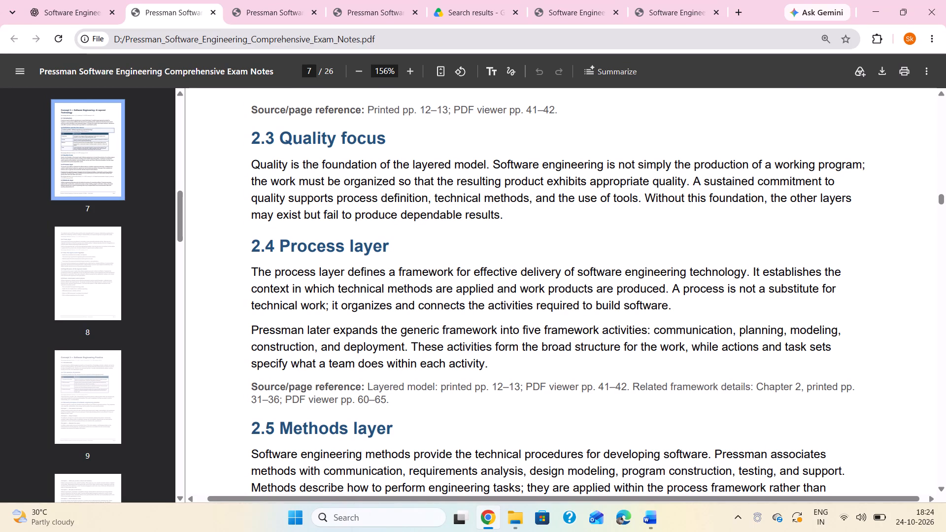
# Copy the section 2.3 Quality focus text up to "the use of tools." and paste it below the layer diagram in The Nature of software Word document.
pyautogui.moveTo(248, 166); pyautogui.dragTo(675, 190)
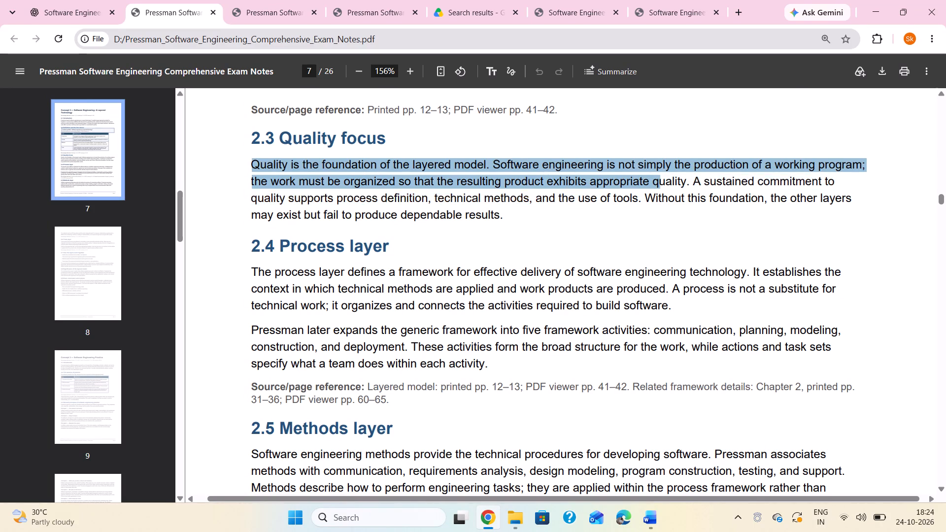
pyautogui.moveTo(675, 190); pyautogui.dragTo(642, 206)
pyautogui.hotkey('ctrl', 'c')
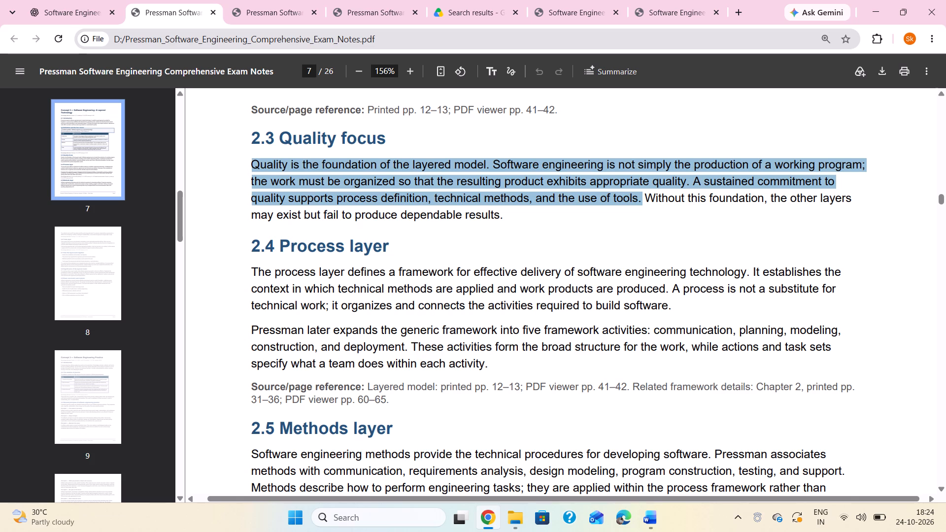
pyautogui.click(642, 521)
pyautogui.click(704, 470)
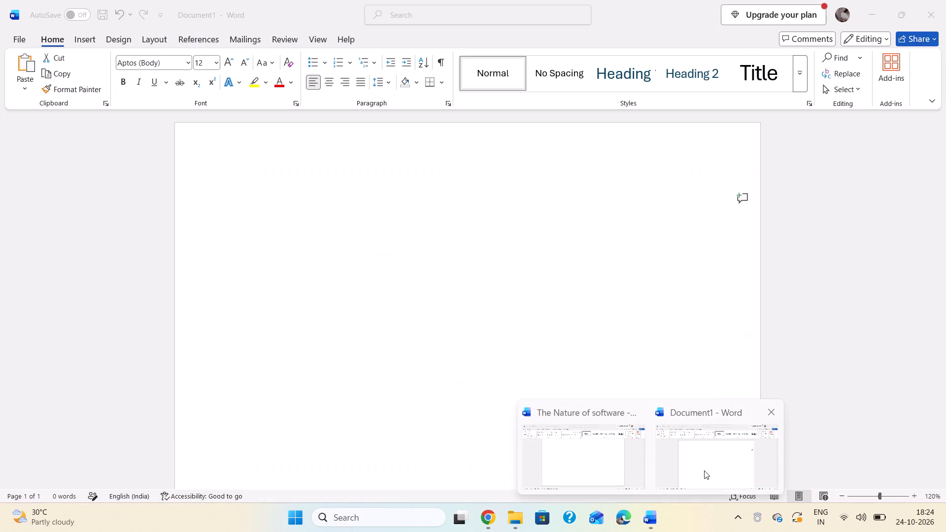
pyautogui.click(652, 510)
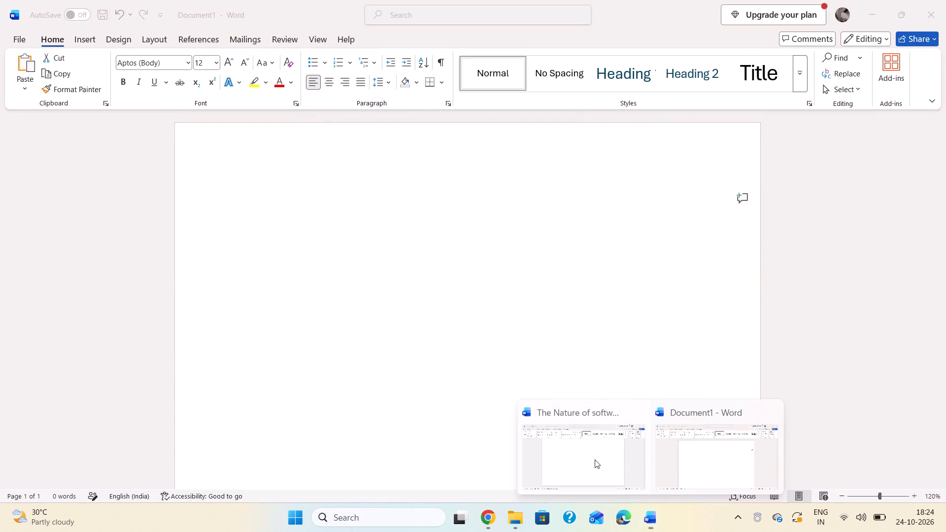
pyautogui.click(590, 456)
pyautogui.hscroll(1, 450, 236)
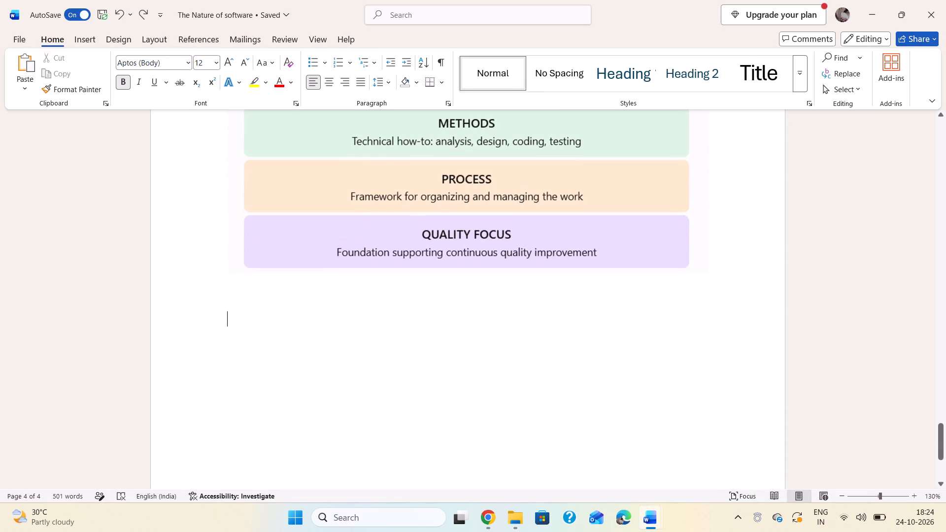
pyautogui.hscroll(1, 450, 236)
pyautogui.hotkey('ctrl', 'v')
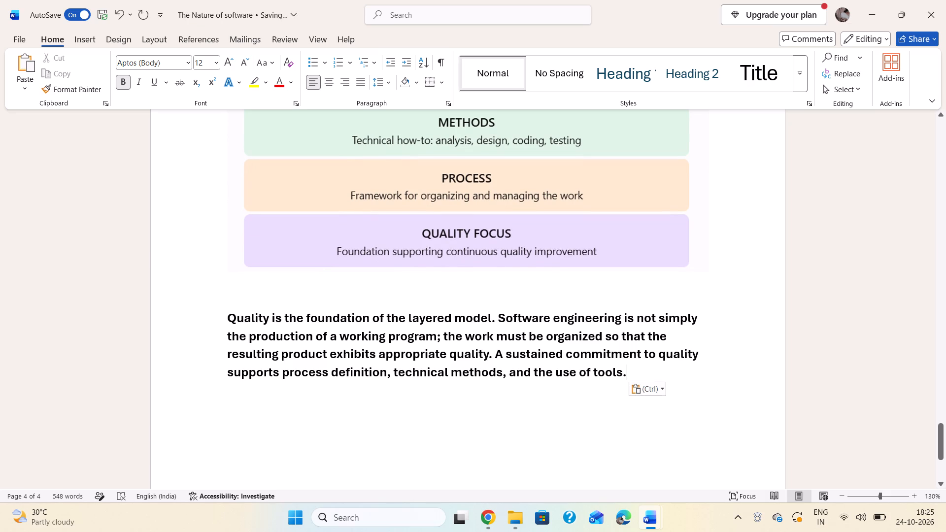
# Remove bold from the pasted text running from "Software engineering is not simply" to "the use of tools.".
pyautogui.moveTo(498, 321); pyautogui.dragTo(576, 372)
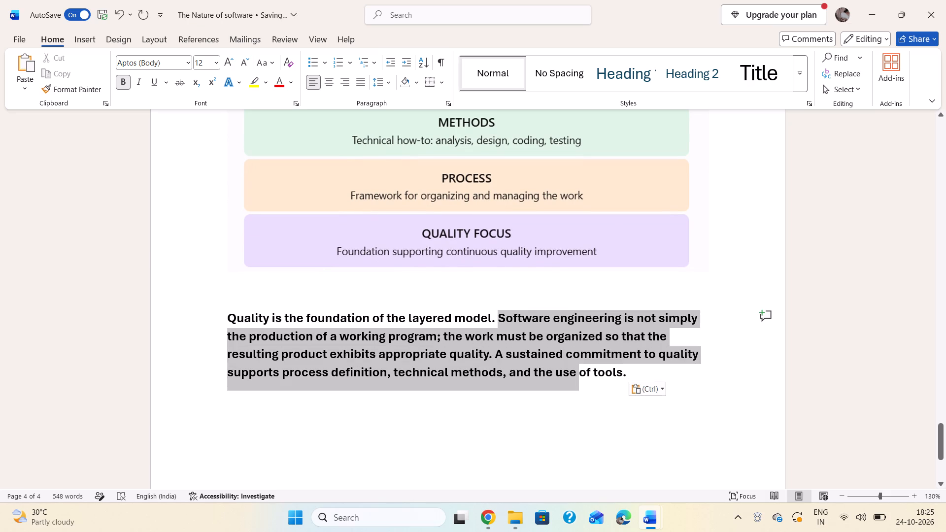
pyautogui.moveTo(576, 372); pyautogui.dragTo(632, 377)
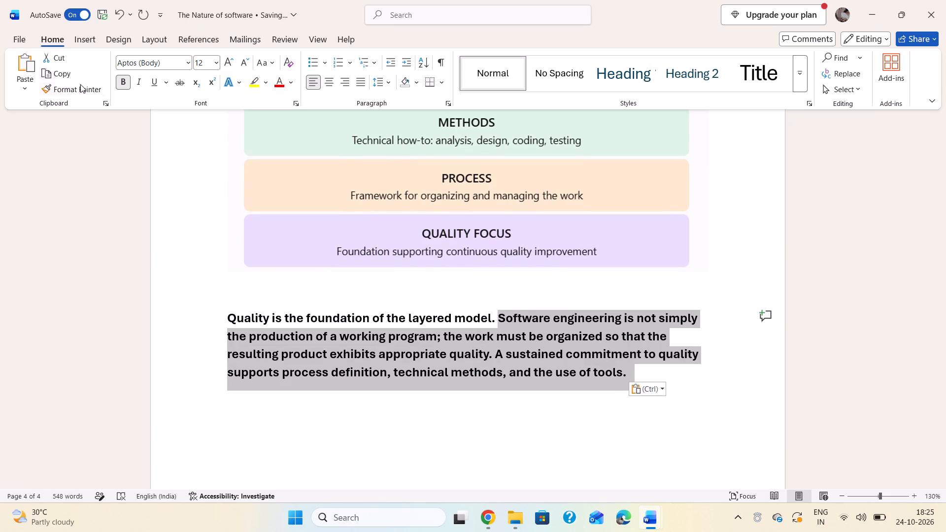
pyautogui.click(117, 87)
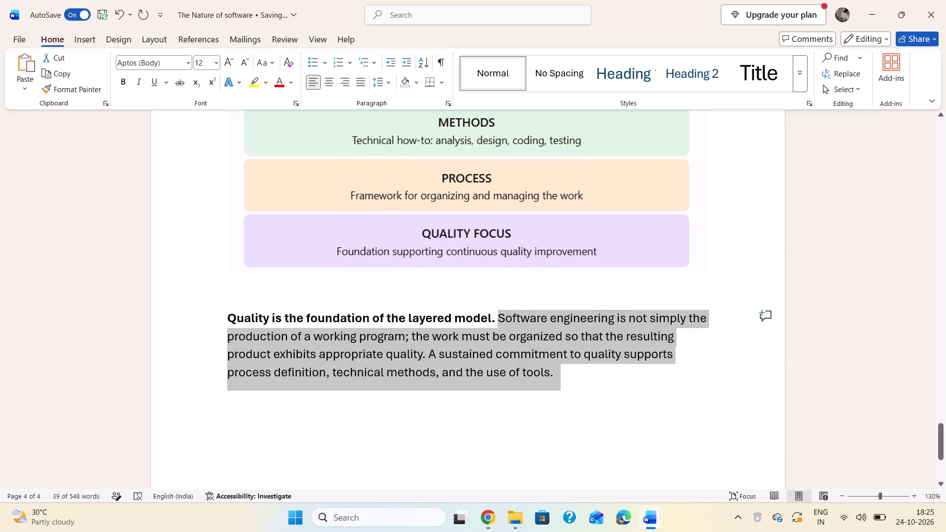
# Split "Quality is the foundation of the layered model." onto its own line as a heading prefixed with "1.".
pyautogui.click(492, 318)
pyautogui.press('Right')
pyautogui.press('Return')
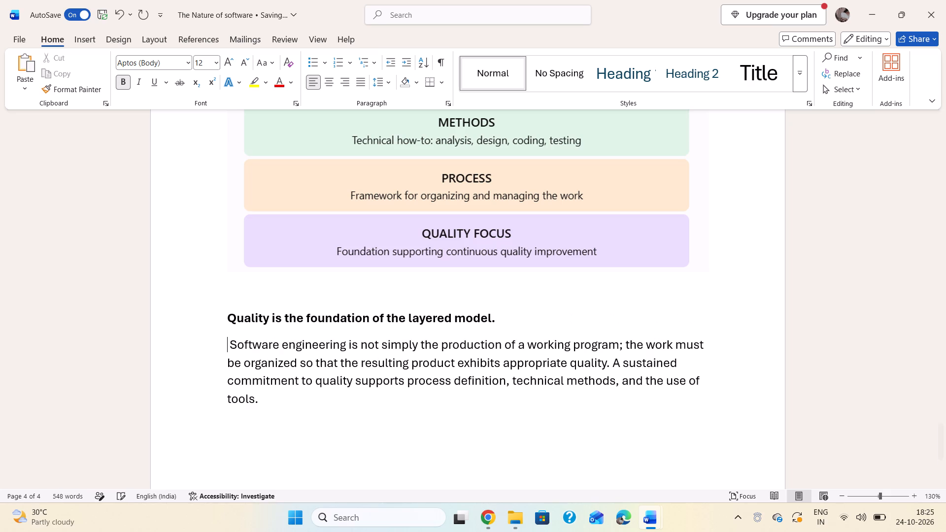
pyautogui.click(221, 317)
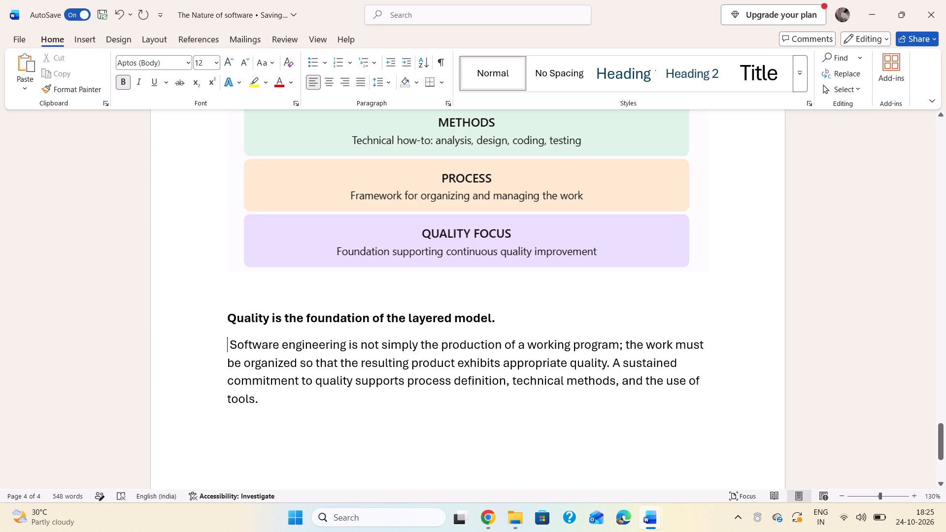
pyautogui.write('1.')
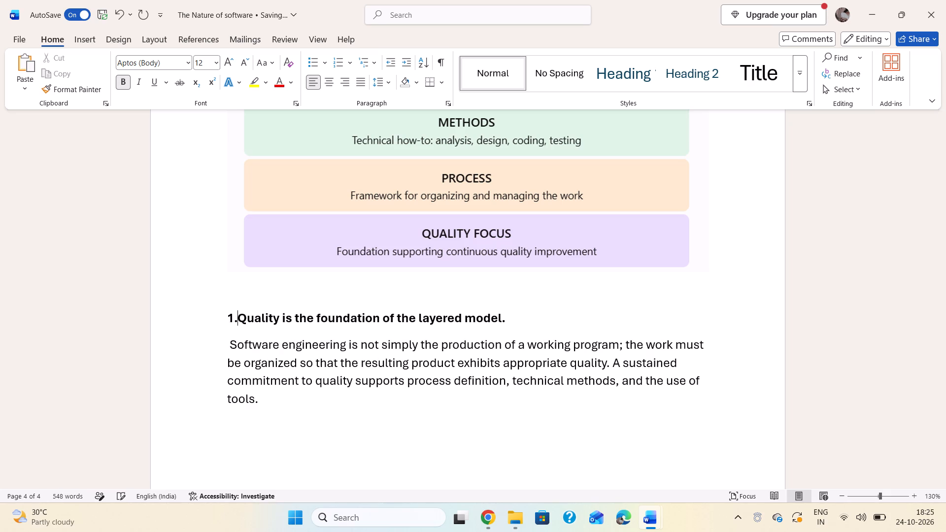
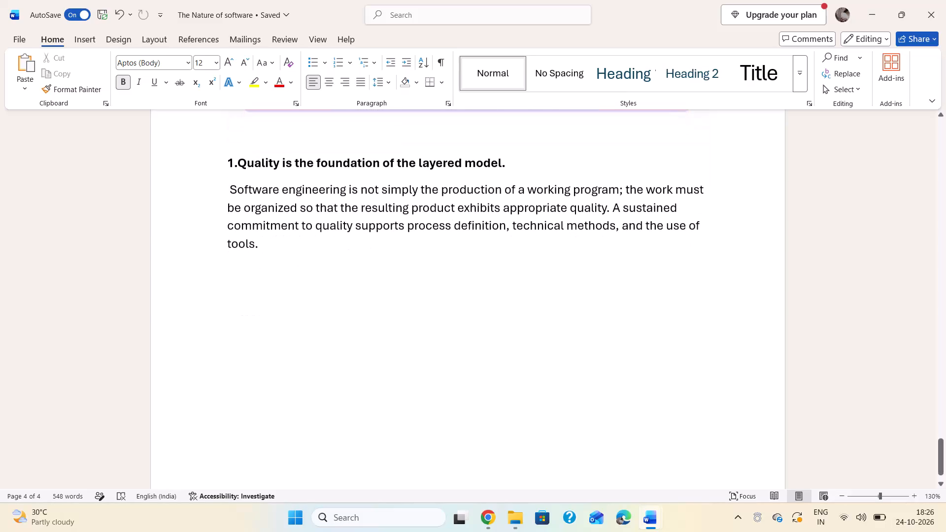
# Switch to the Pressman exam notes PDF in Chrome and look through the concepts following section 2.3 Quality focus.
pyautogui.click(494, 510)
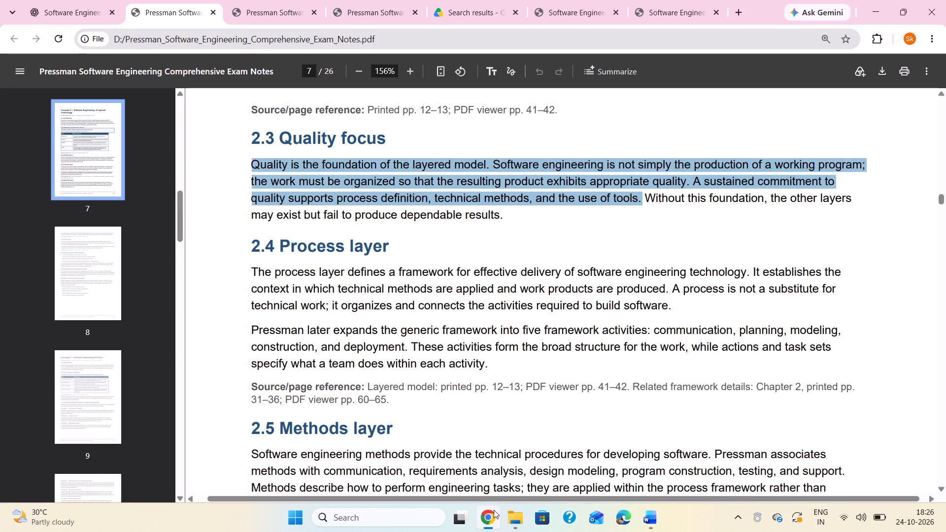
pyautogui.scroll(-6, 410, 201)
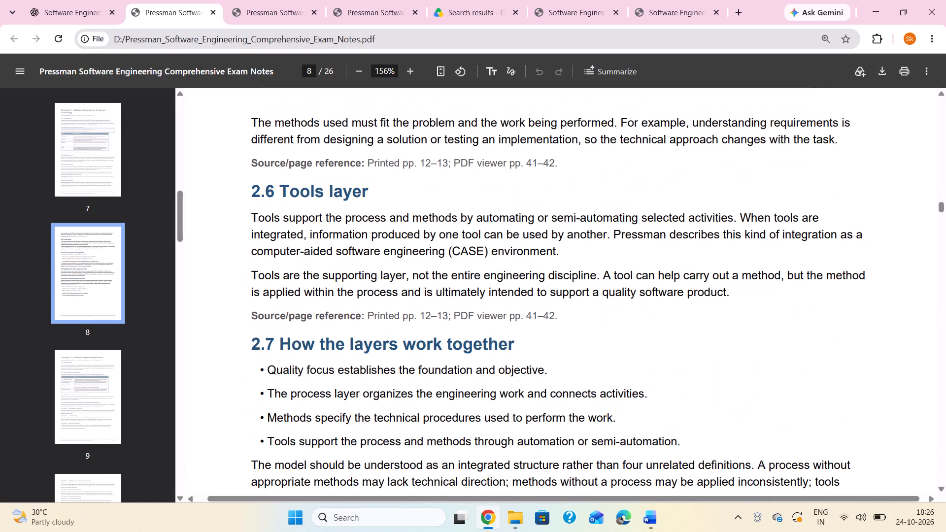
pyautogui.scroll(-6, 410, 201)
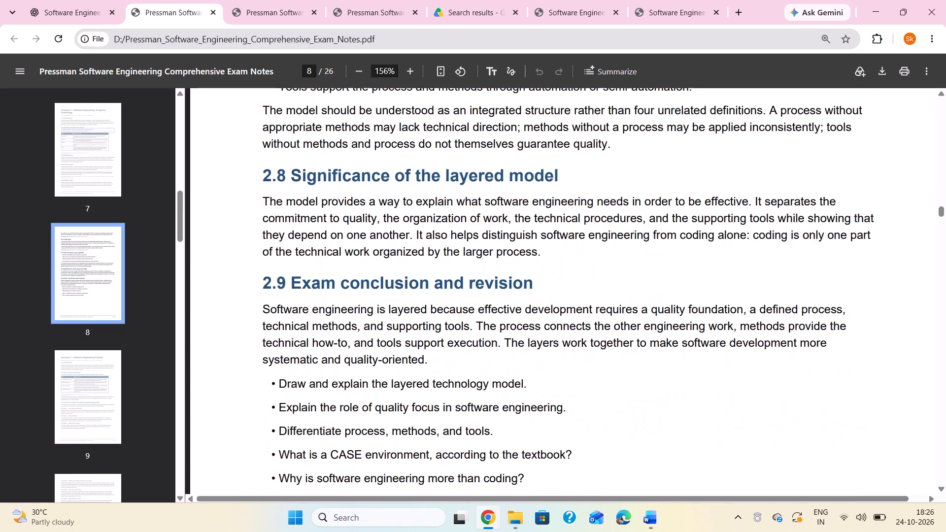
pyautogui.scroll(-9, 410, 201)
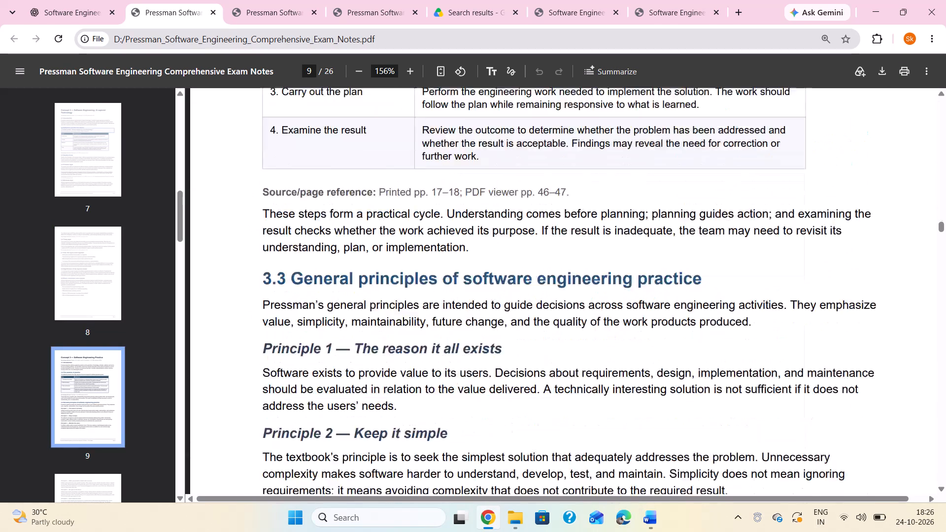
pyautogui.scroll(-7, 410, 201)
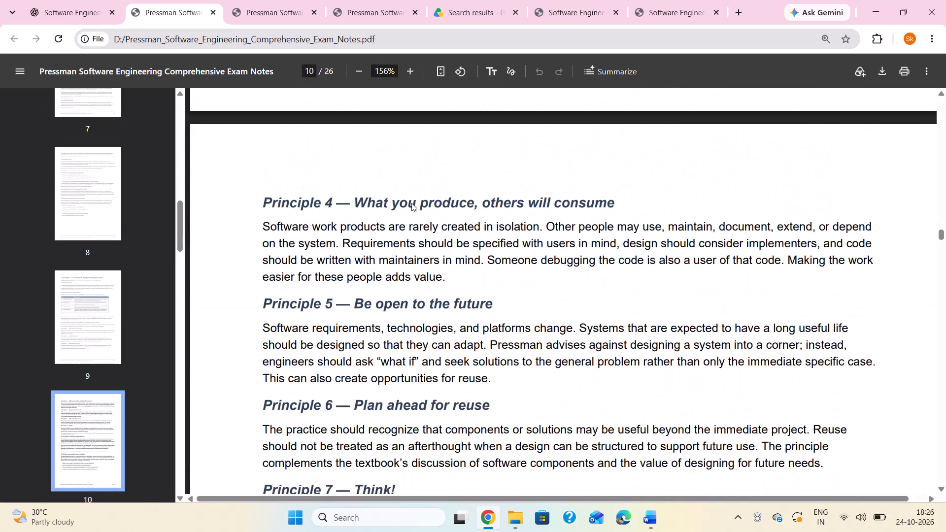
pyautogui.scroll(-2, 411, 203)
pyautogui.scroll(5, 411, 203)
pyautogui.scroll(-17, 411, 203)
pyautogui.scroll(1, 411, 203)
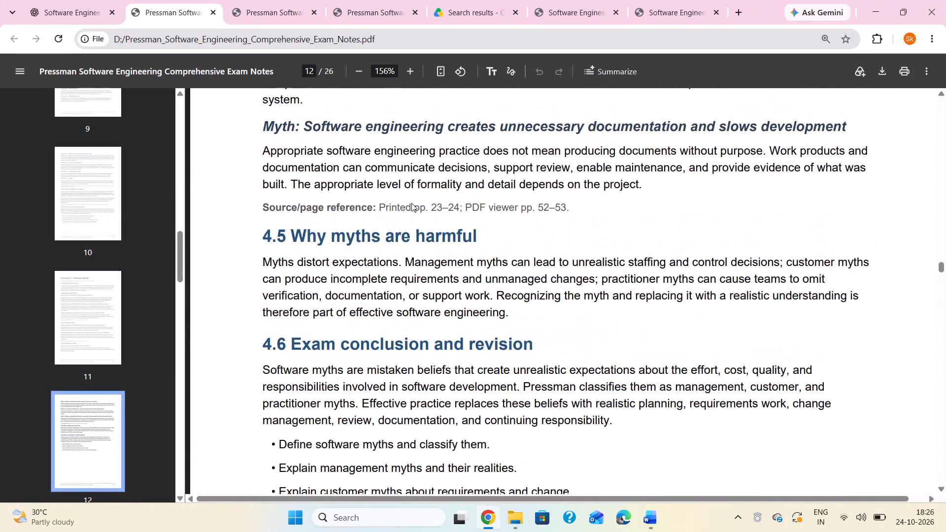
pyautogui.scroll(1, 411, 203)
pyautogui.scroll(-10, 411, 203)
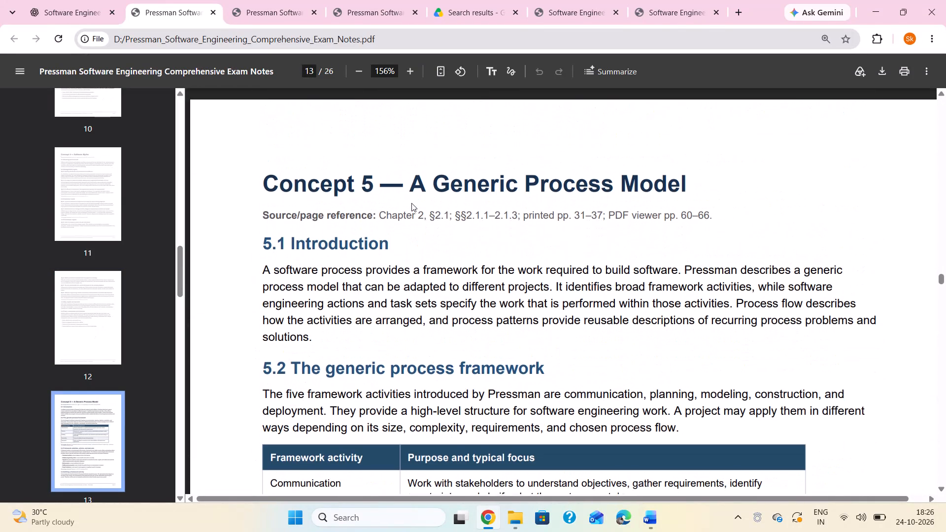
pyautogui.scroll(-2, 411, 203)
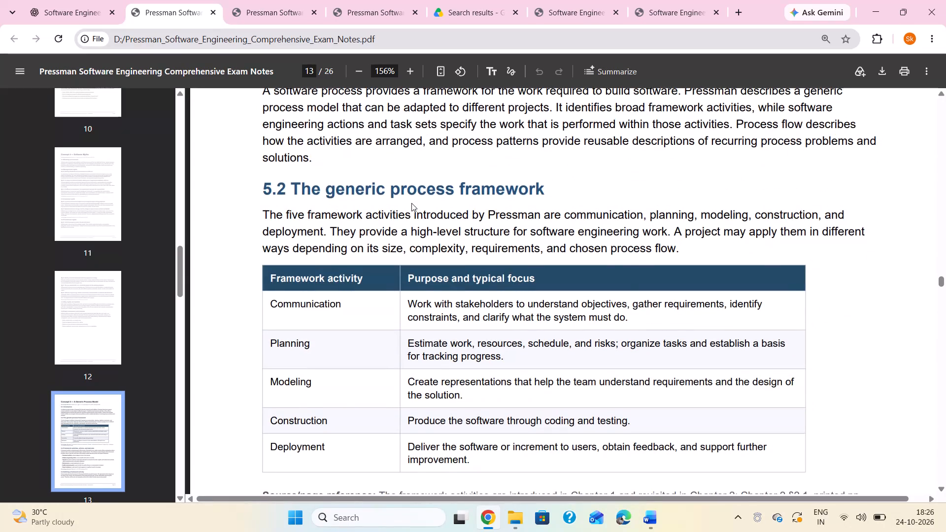
pyautogui.scroll(-8, 411, 203)
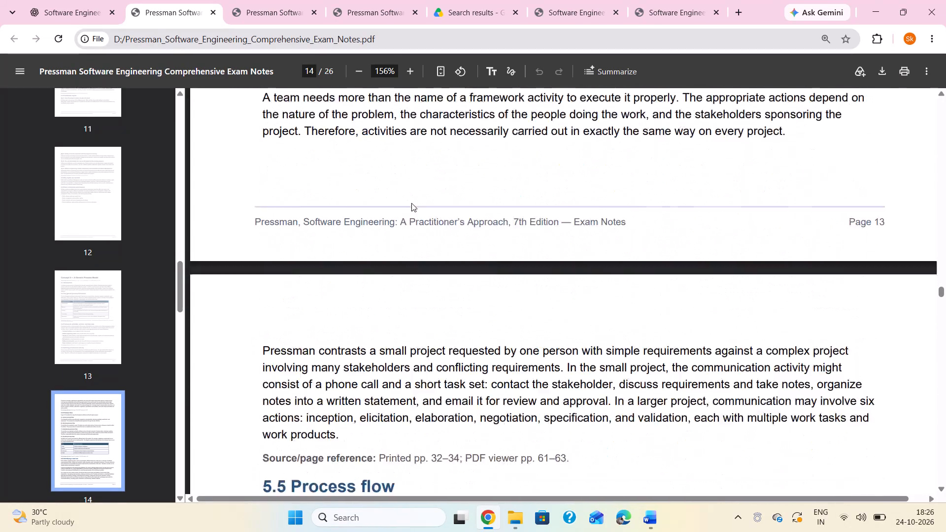
pyautogui.scroll(-10, 411, 203)
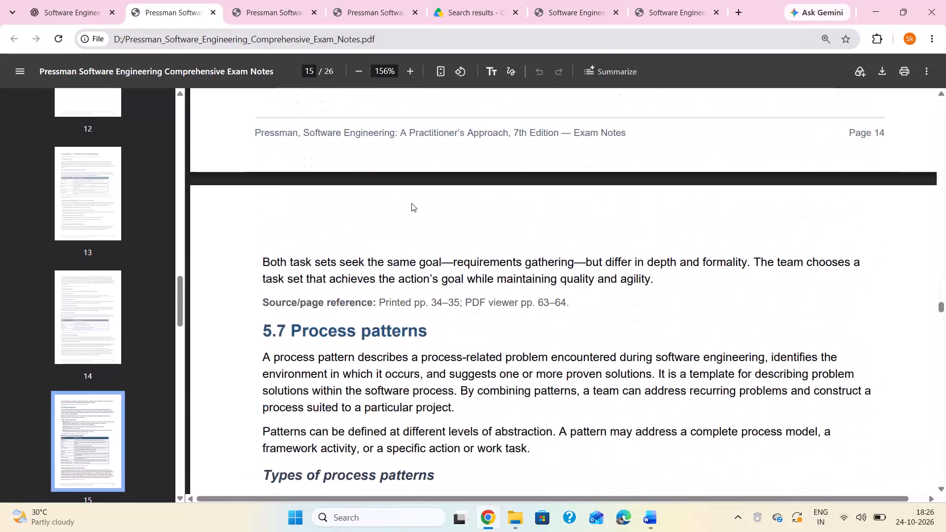
pyautogui.scroll(-9, 411, 203)
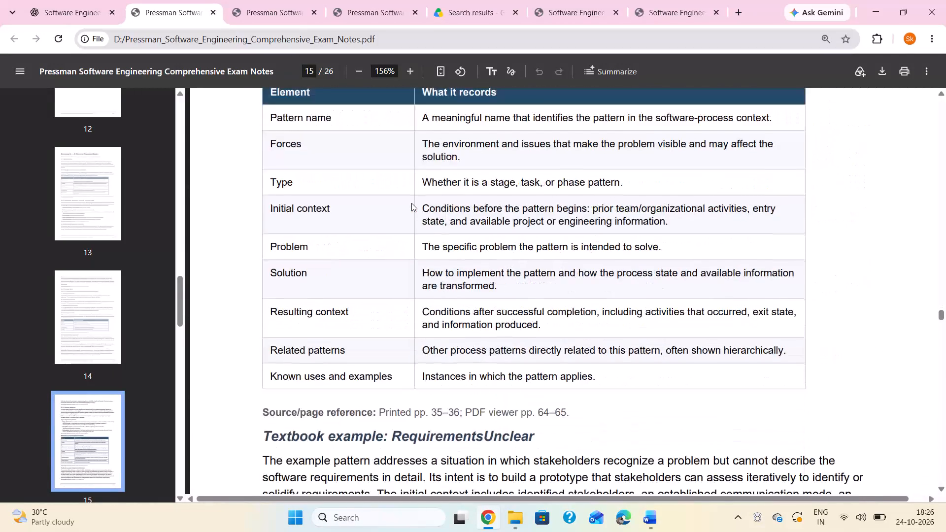
pyautogui.scroll(-15, 411, 203)
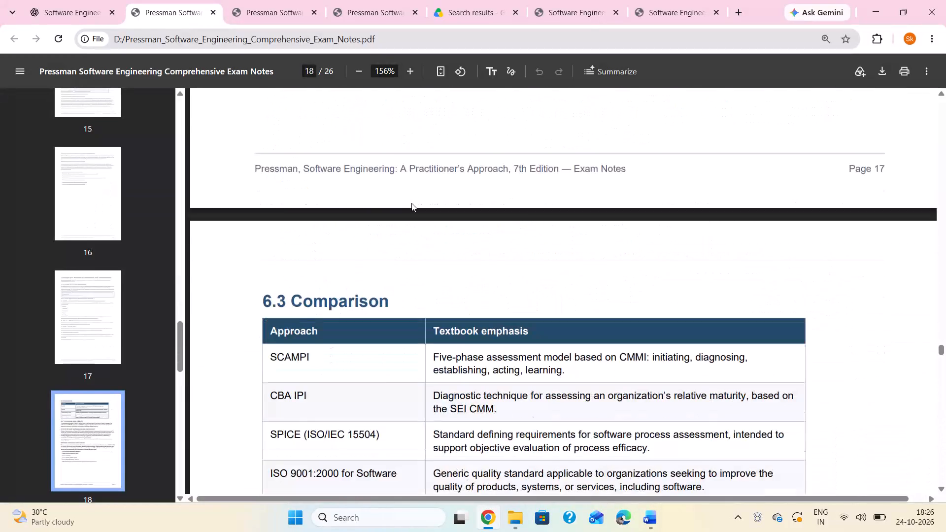
pyautogui.scroll(-8, 411, 203)
# Go back to the front of the exam notes and examine the Locator table of concepts and textbook locations.
pyautogui.scroll(20, 411, 203)
pyautogui.scroll(15, 411, 203)
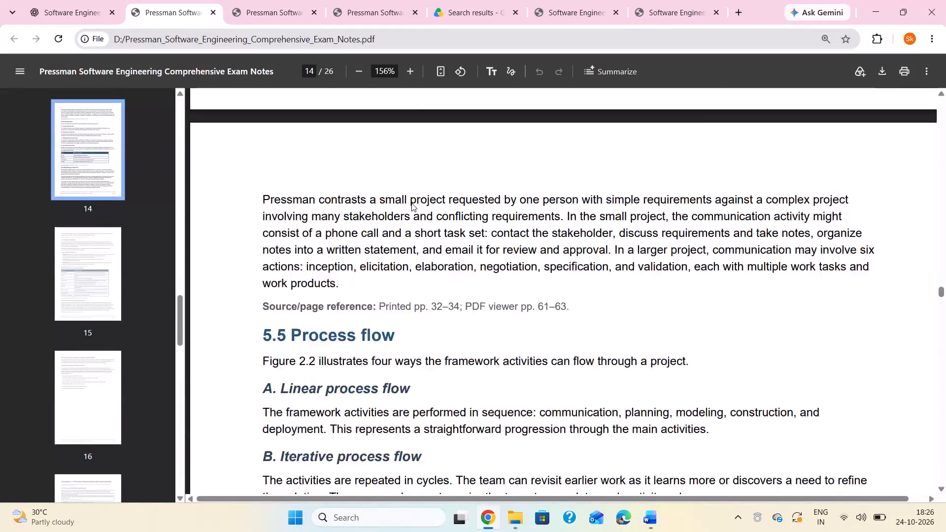
pyautogui.scroll(20, 411, 203)
pyautogui.scroll(15, 411, 203)
pyautogui.scroll(12, 411, 203)
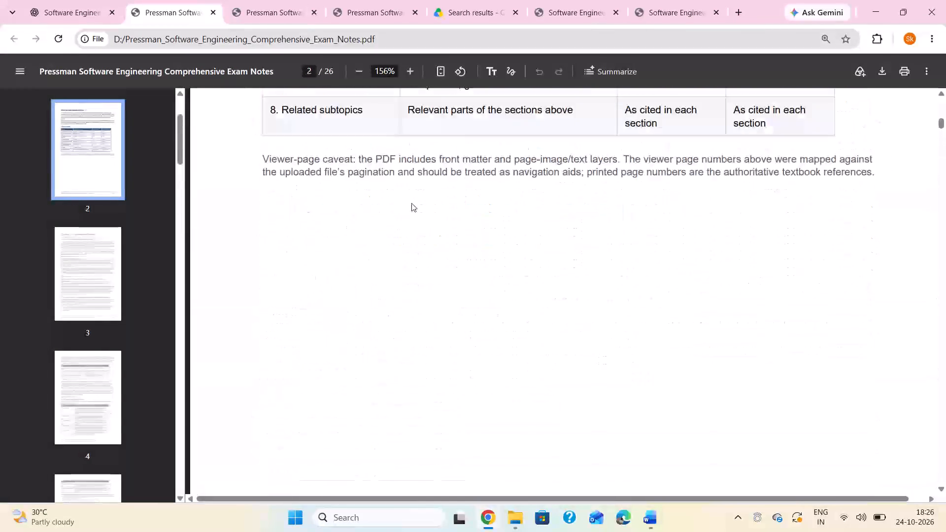
pyautogui.scroll(-7, 411, 203)
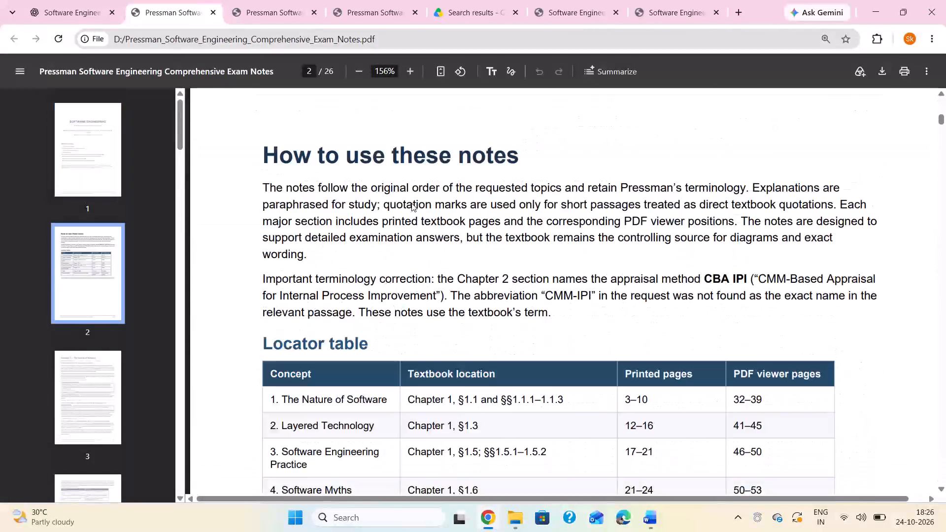
pyautogui.scroll(-9, 411, 203)
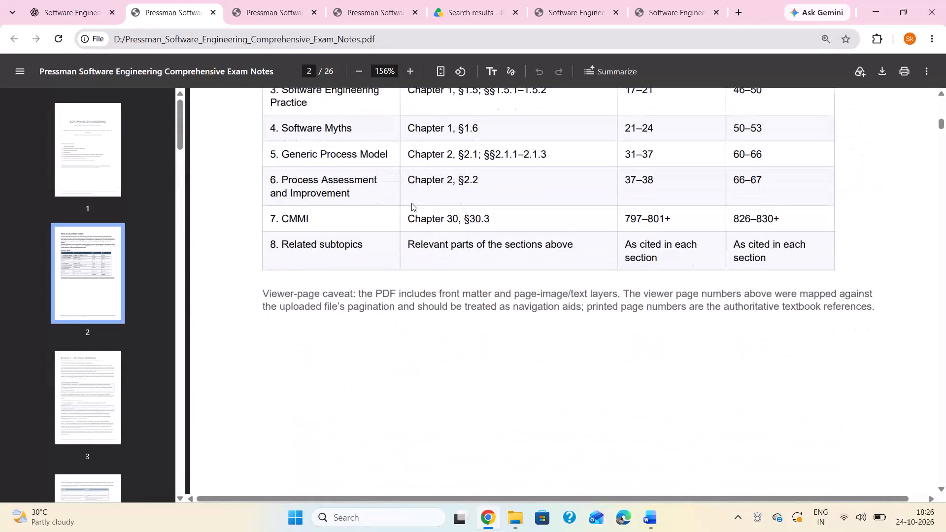
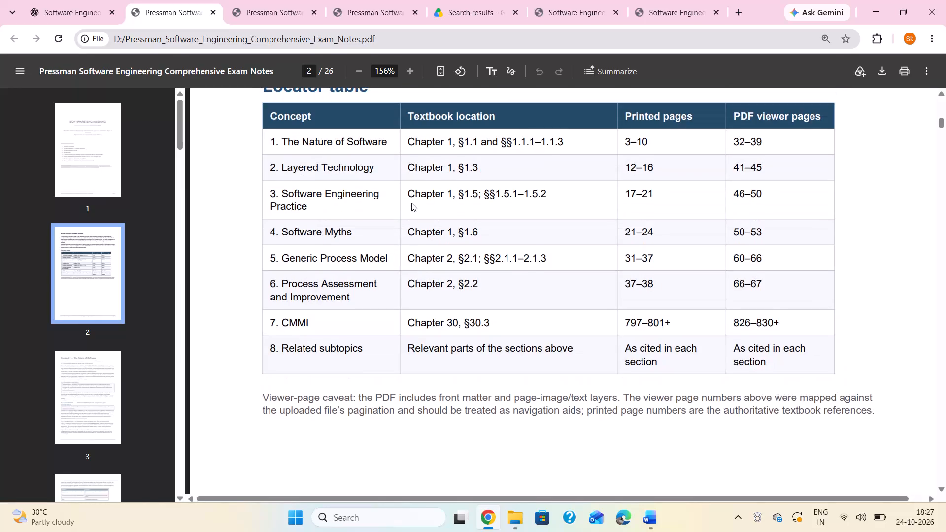
# Examine the terminology note, the Locator table and the viewer-page caveat on page 2 of the exam notes.
pyautogui.scroll(1, 411, 203)
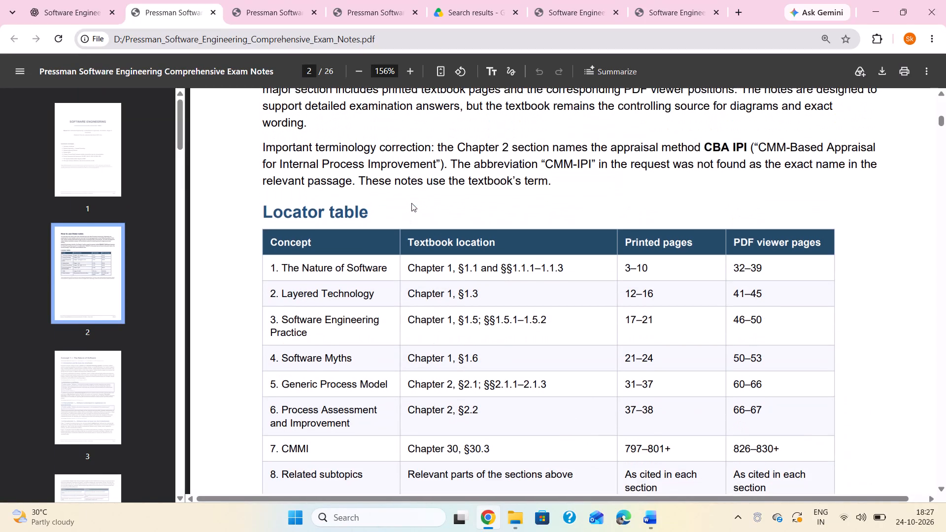
pyautogui.scroll(2, 411, 203)
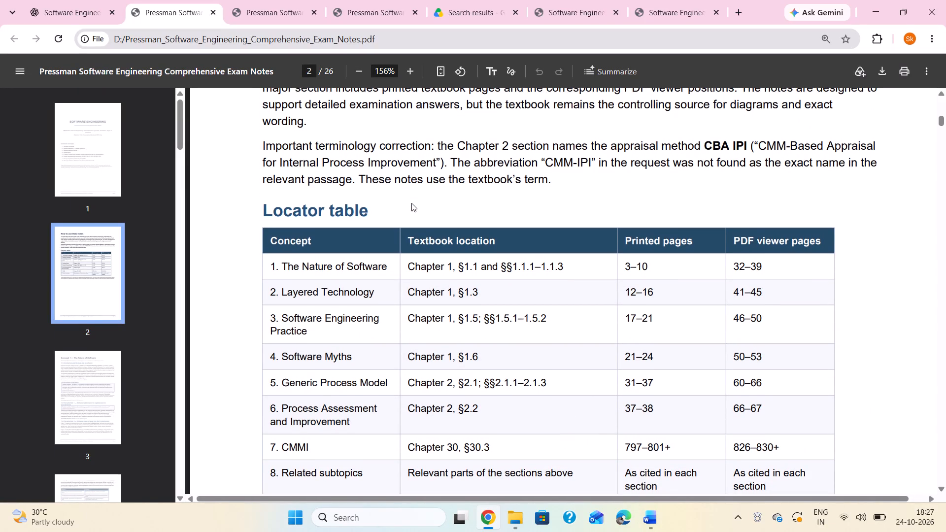
pyautogui.scroll(-4, 411, 203)
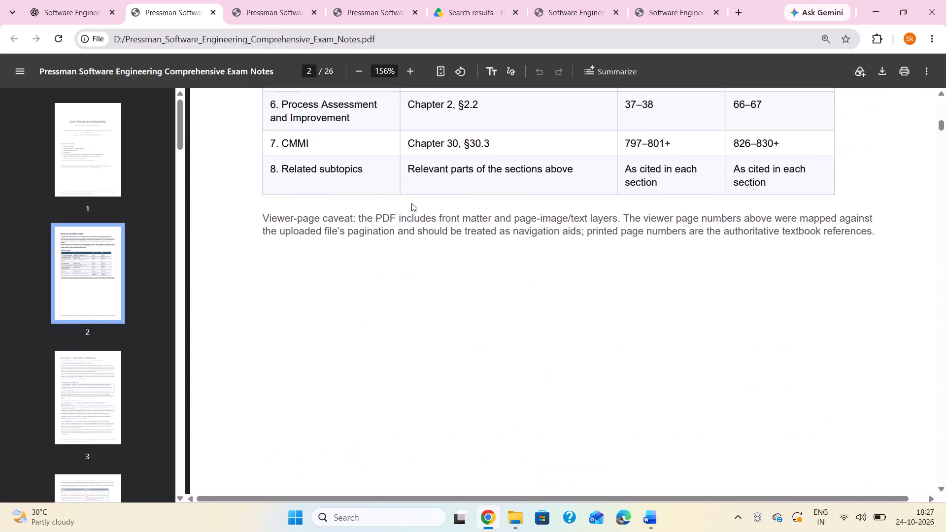
pyautogui.scroll(-1, 411, 203)
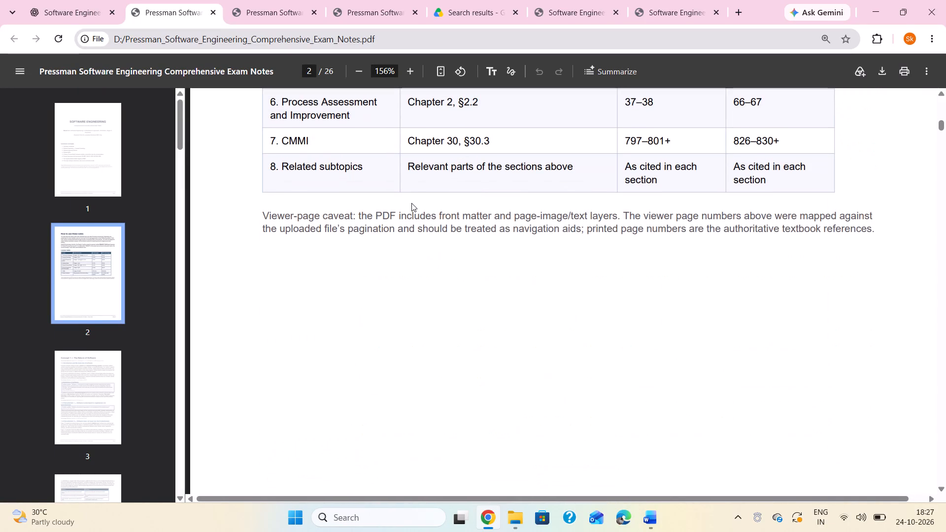
pyautogui.scroll(1, 411, 203)
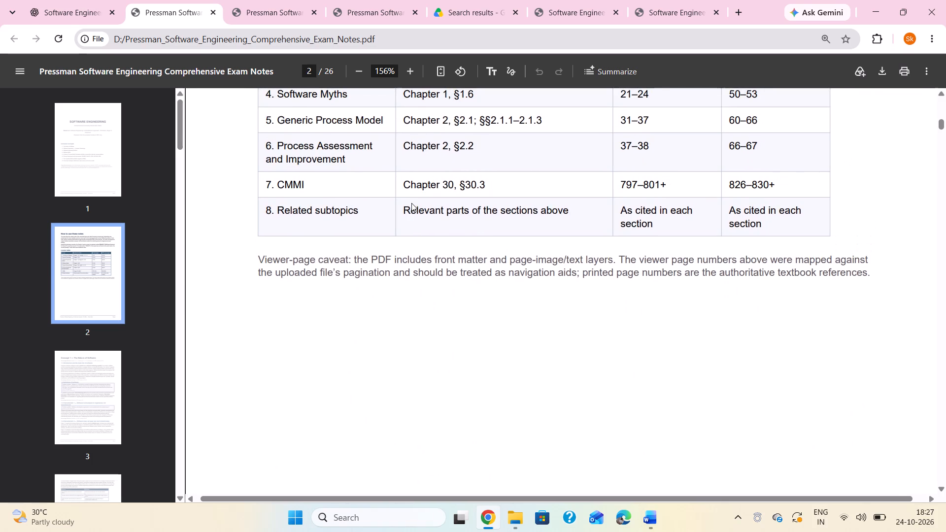
pyautogui.scroll(2, 411, 203)
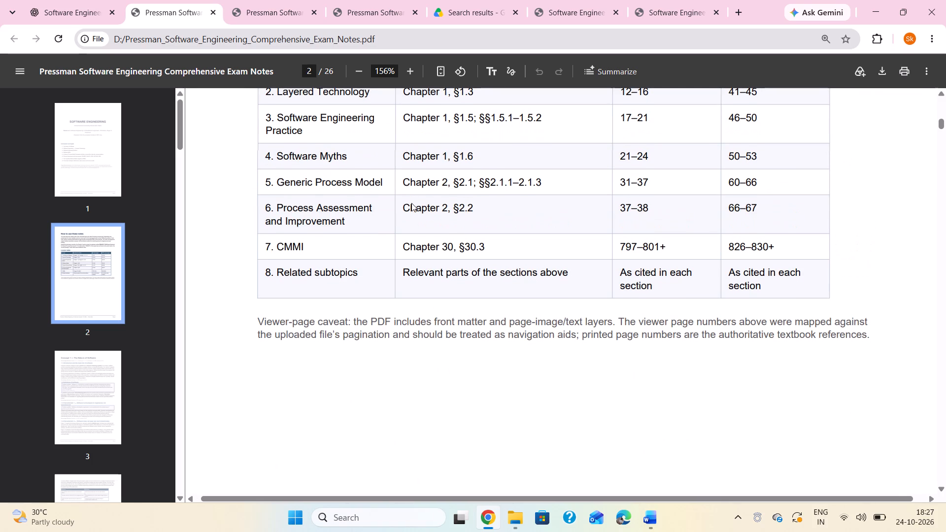
pyautogui.scroll(-4, 411, 203)
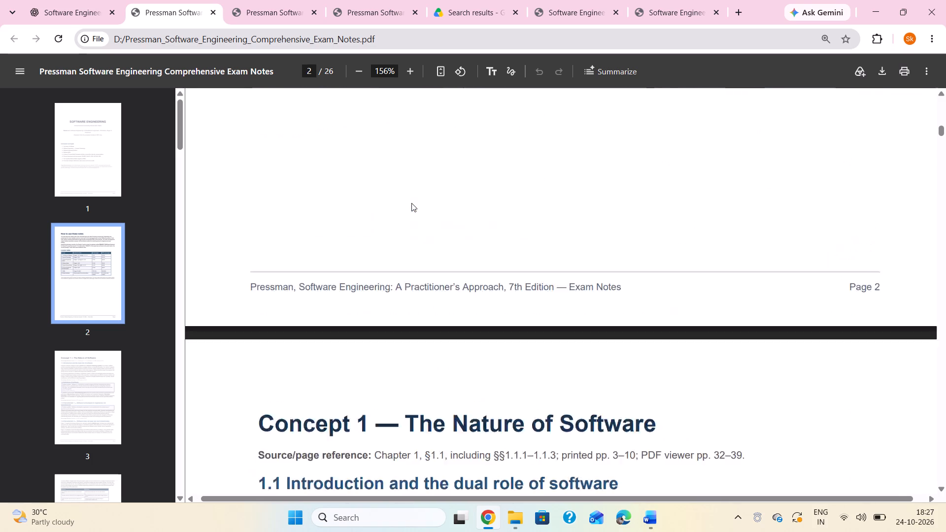
pyautogui.scroll(-15, 411, 203)
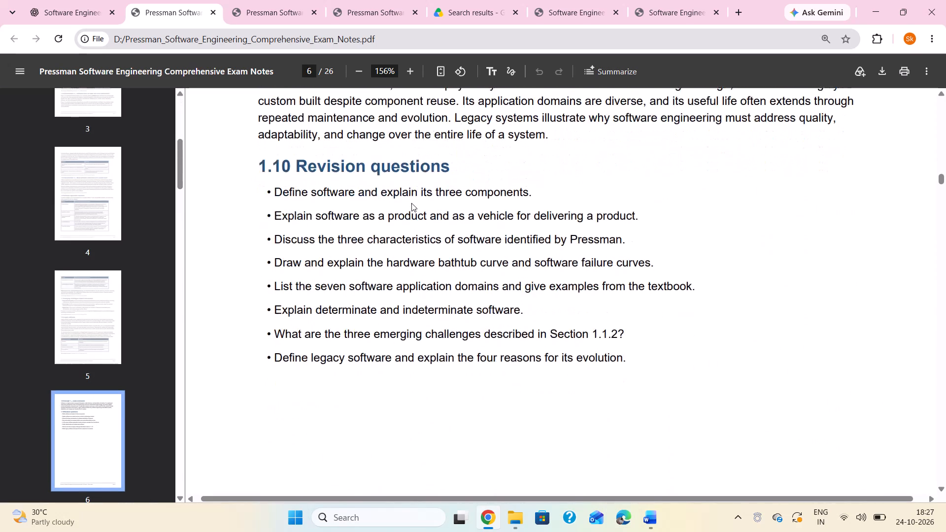
pyautogui.scroll(-8, 411, 203)
pyautogui.scroll(5, 411, 203)
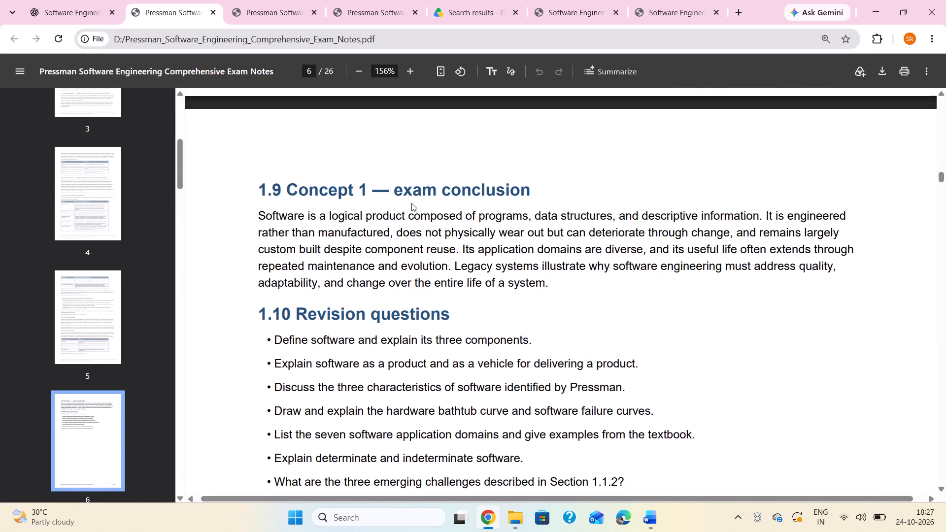
pyautogui.scroll(6, 411, 203)
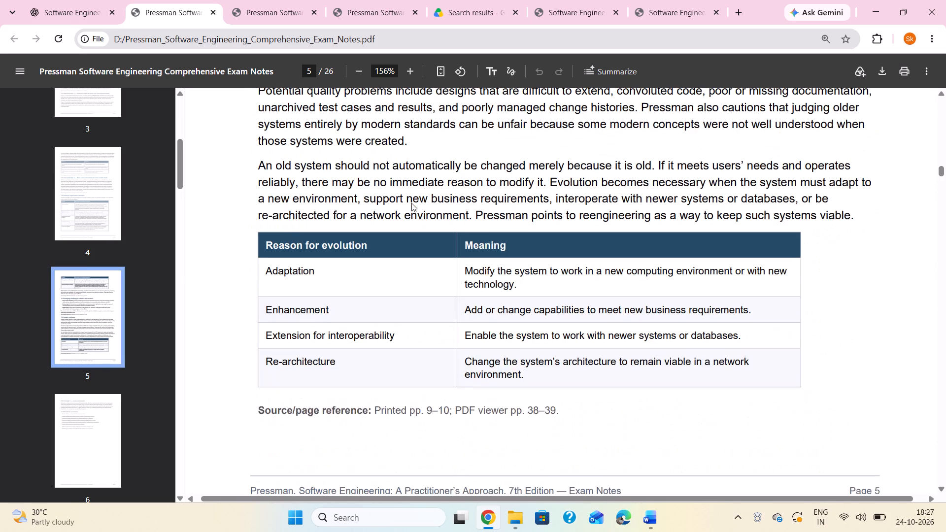
pyautogui.scroll(5, 411, 203)
pyautogui.scroll(-5, 411, 203)
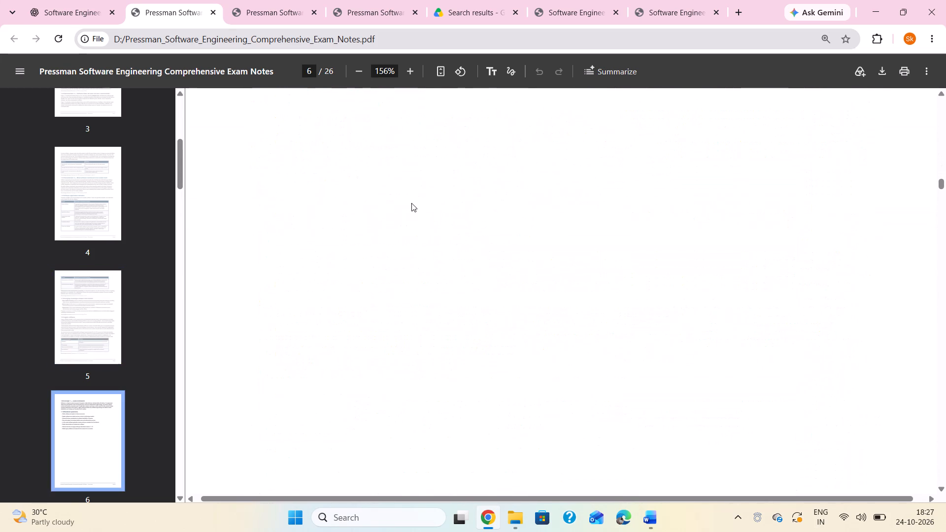
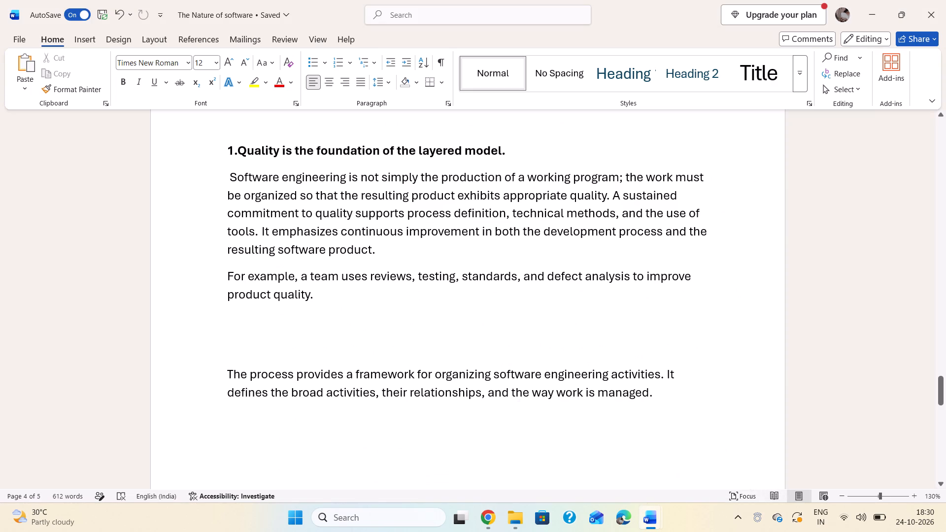
pyautogui.click(331, 343)
pyautogui.hotkey('ctrl', 'v')
# Make the "Process layer" heading bold and number it by adding "2." in front.
pyautogui.moveTo(323, 346); pyautogui.dragTo(198, 334)
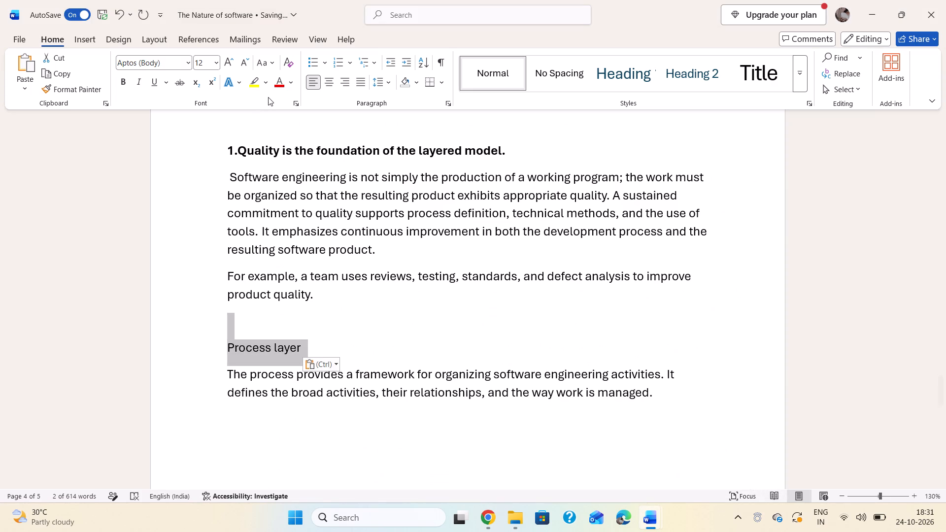
pyautogui.click(126, 86)
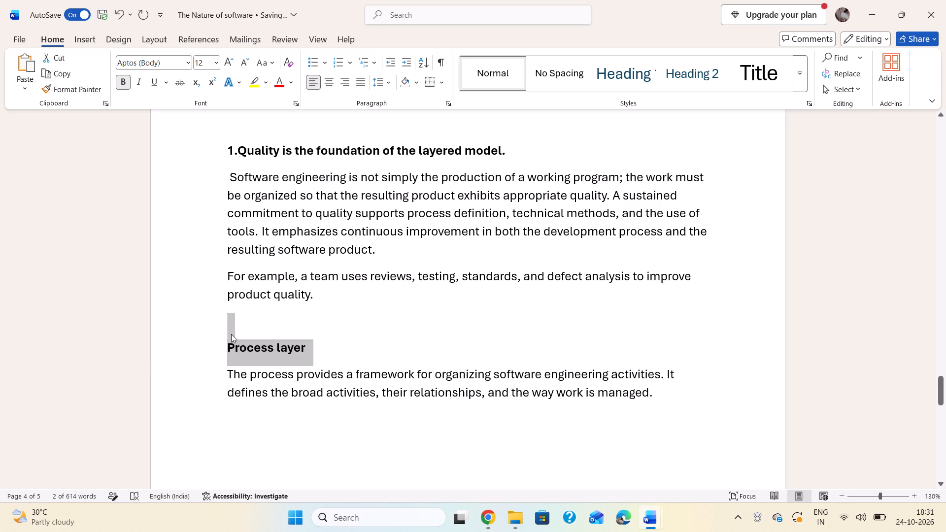
pyautogui.moveTo(230, 335); pyautogui.dragTo(237, 354)
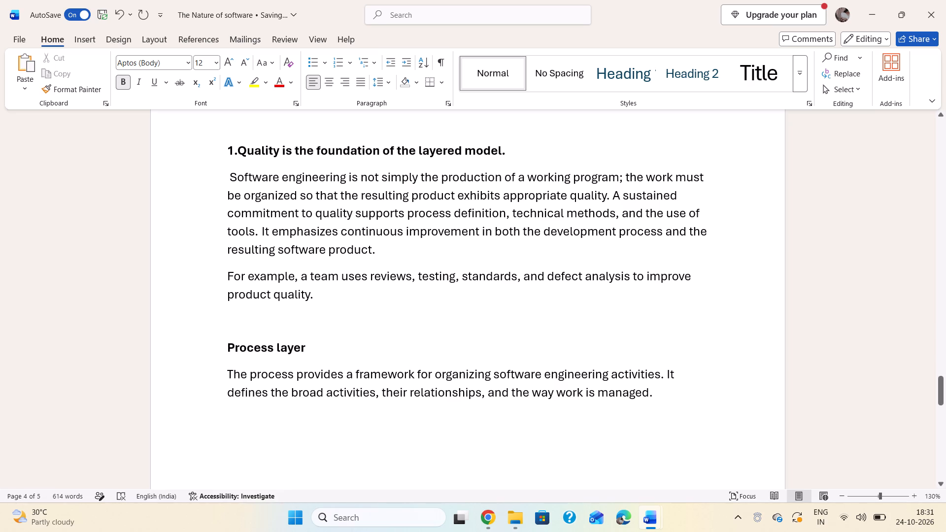
pyautogui.press('Left')
pyautogui.press('Left')
pyautogui.press('2')
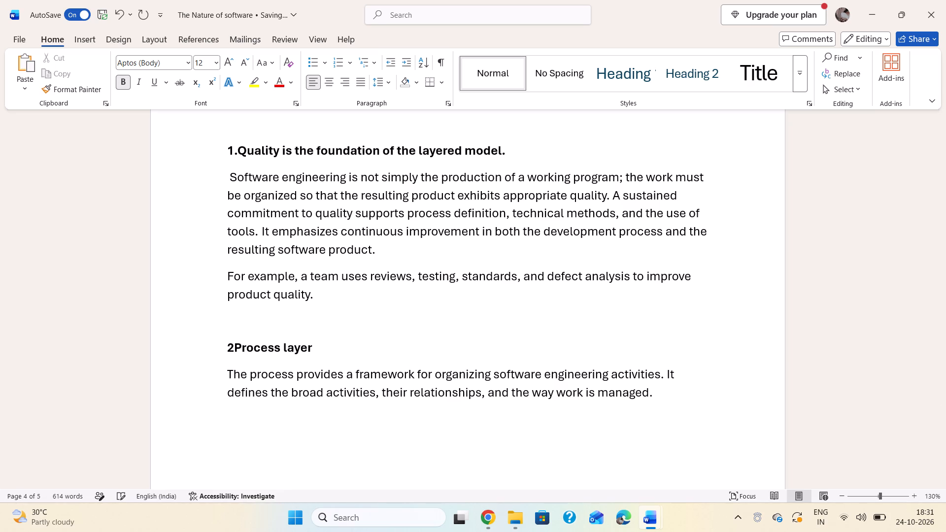
pyautogui.press('.')
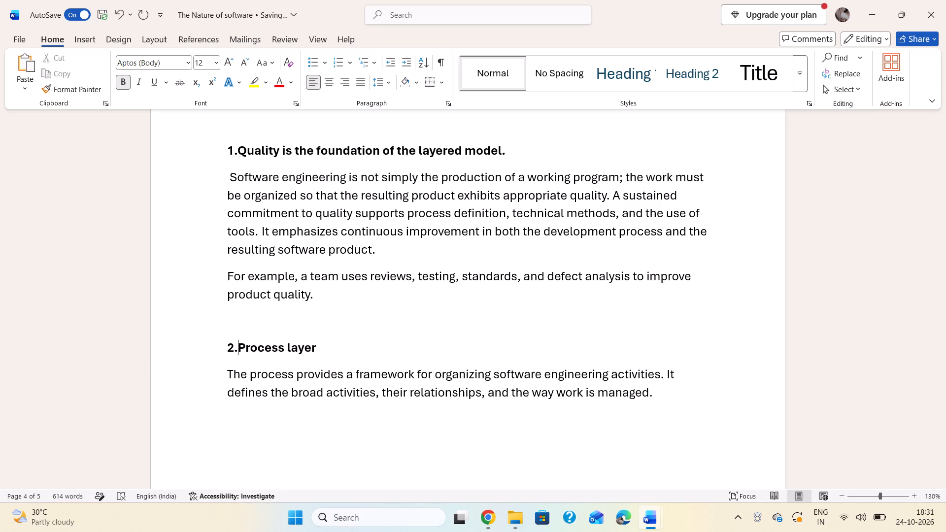
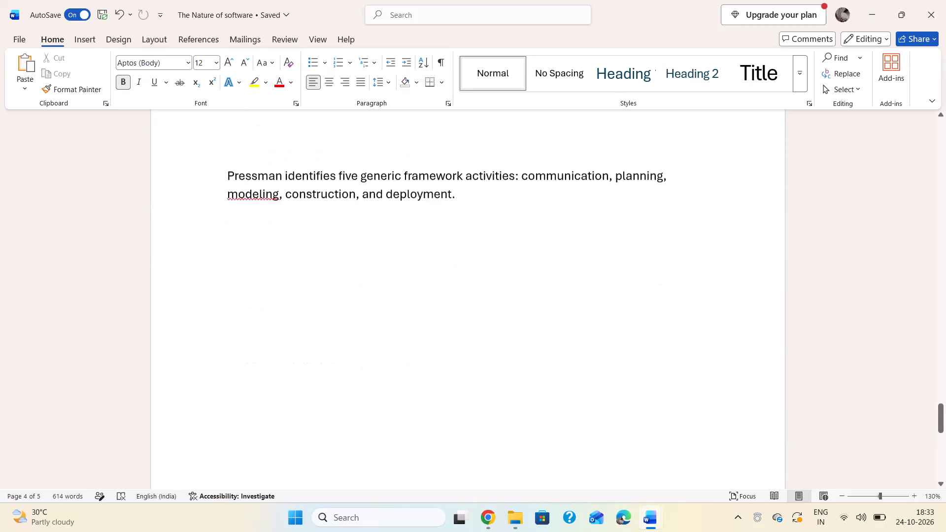
# Join the paragraph starting "Pressman identifies five generic framework activities" to the end of the preceding paragraph, deleting the period after "managed".
pyautogui.click(218, 256)
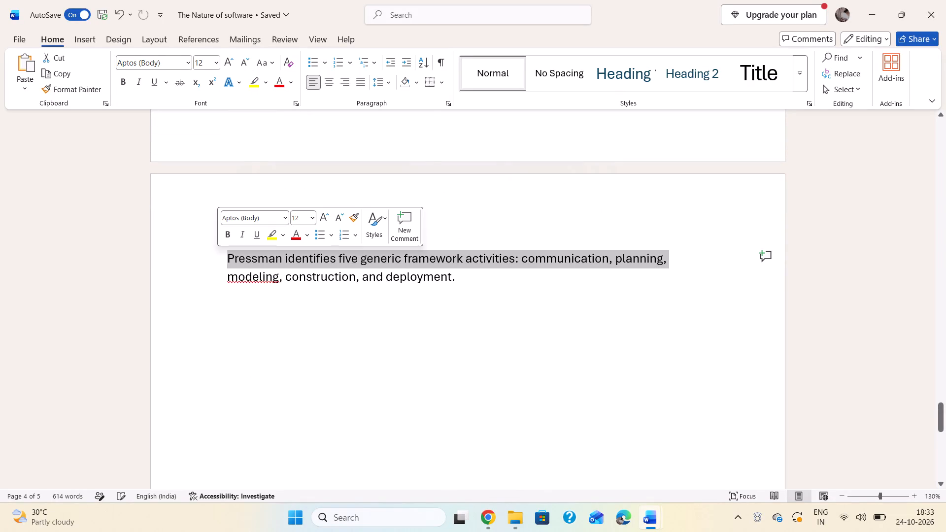
pyautogui.click(222, 256)
pyautogui.press('BackSpace')
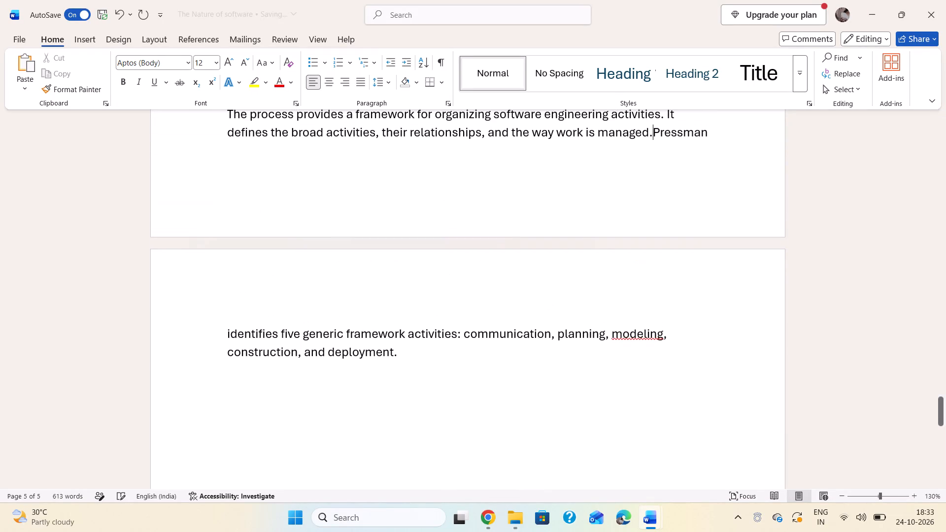
pyautogui.press('BackSpace')
# Join the paragraph starting "The process provides a framework" onto the same line as the "2.Process layer" heading.
pyautogui.scroll(1, 230, 269)
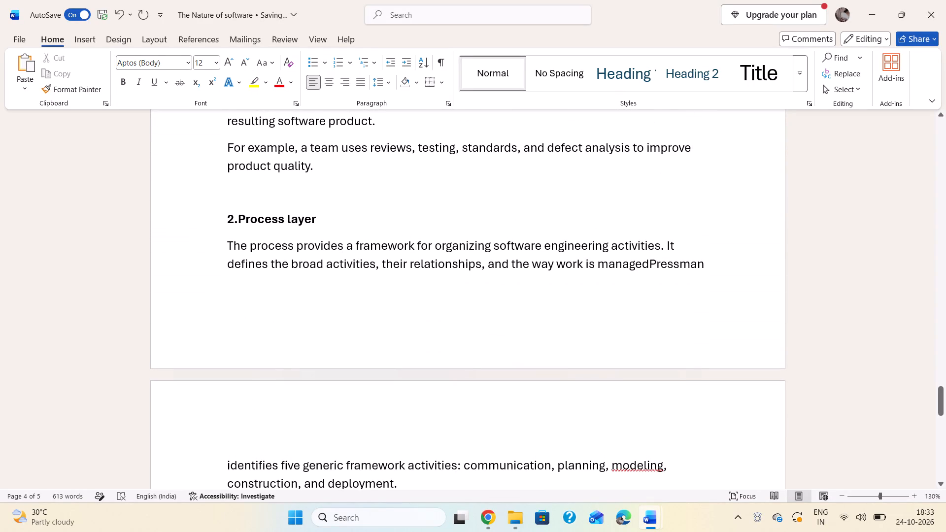
pyautogui.click(231, 245)
pyautogui.press('Left')
pyautogui.press('BackSpace')
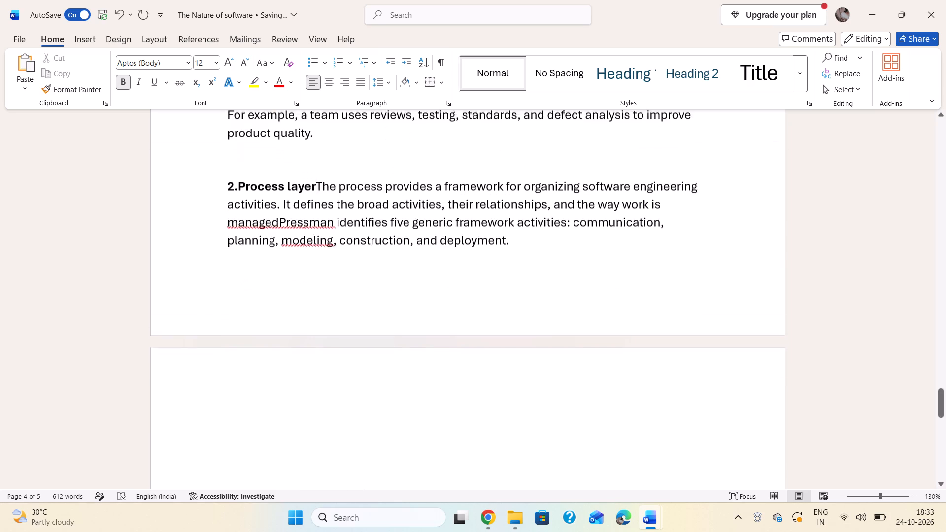
# Review the Concept 2 layered technology section, from its introduction and layer diagram down to the Process layer text.
pyautogui.scroll(1, 231, 245)
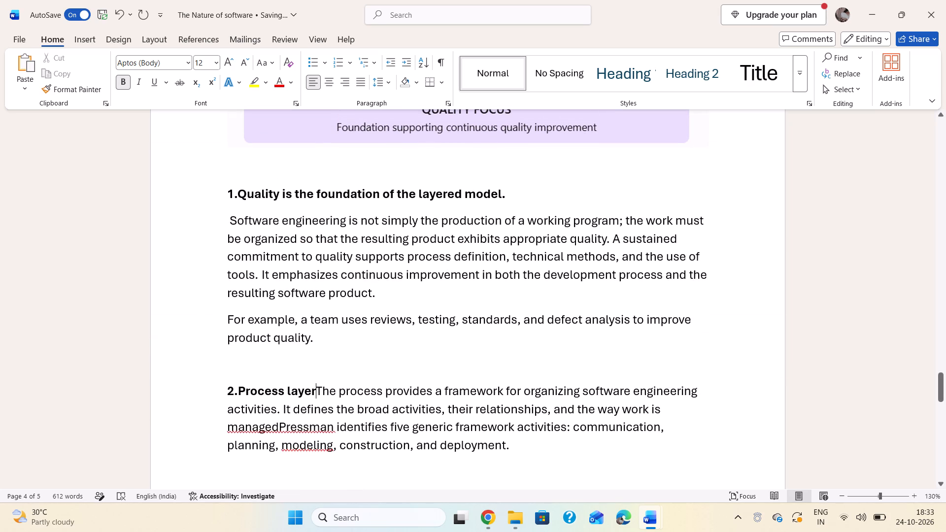
pyautogui.scroll(5, 238, 368)
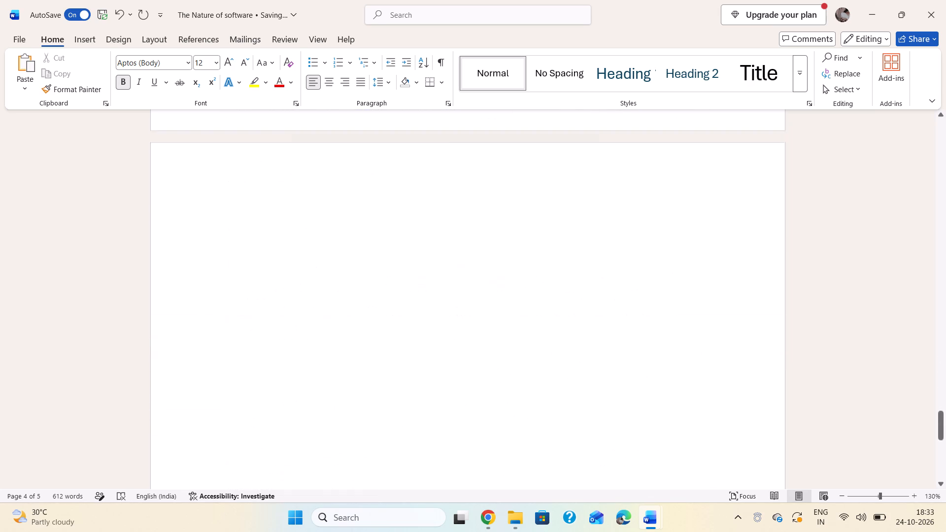
pyautogui.scroll(4, 238, 368)
pyautogui.scroll(-1, 238, 368)
pyautogui.scroll(6, 238, 368)
pyautogui.scroll(-7, 238, 368)
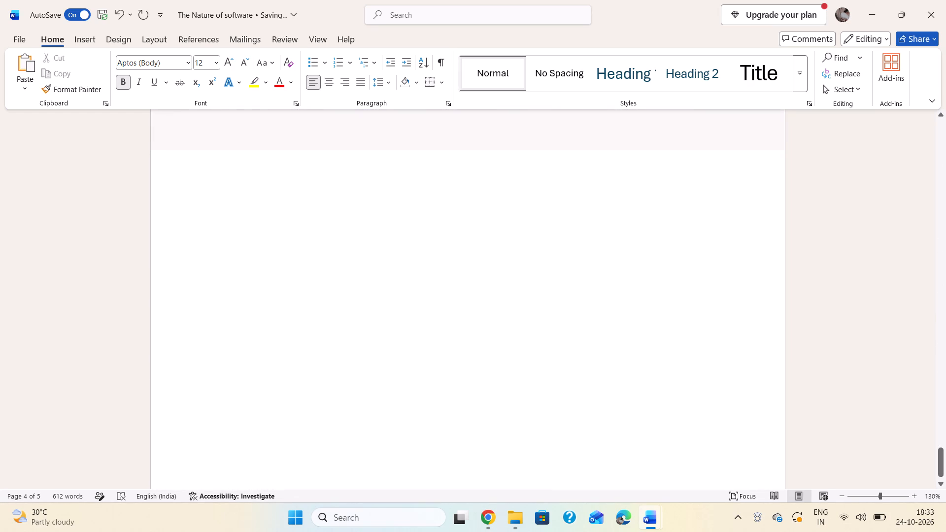
pyautogui.scroll(-6, 238, 368)
pyautogui.scroll(4, 238, 368)
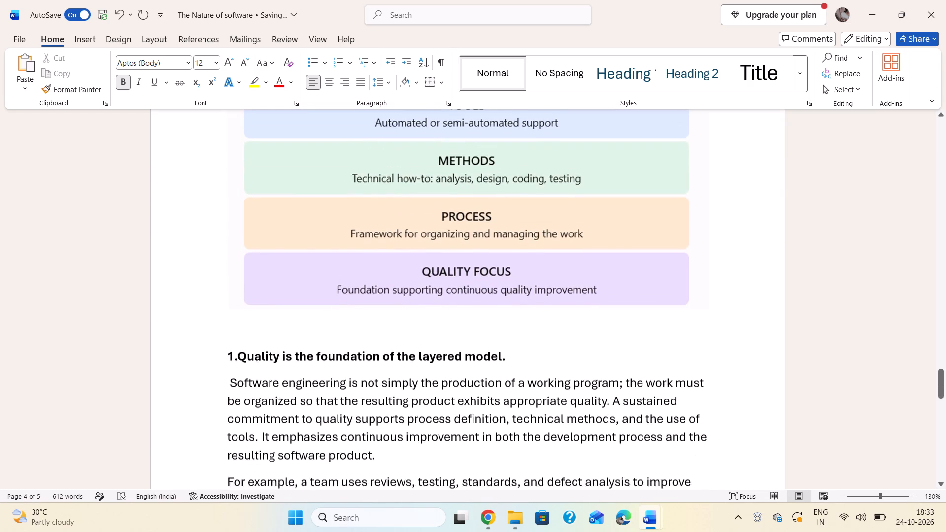
pyautogui.scroll(1, 238, 368)
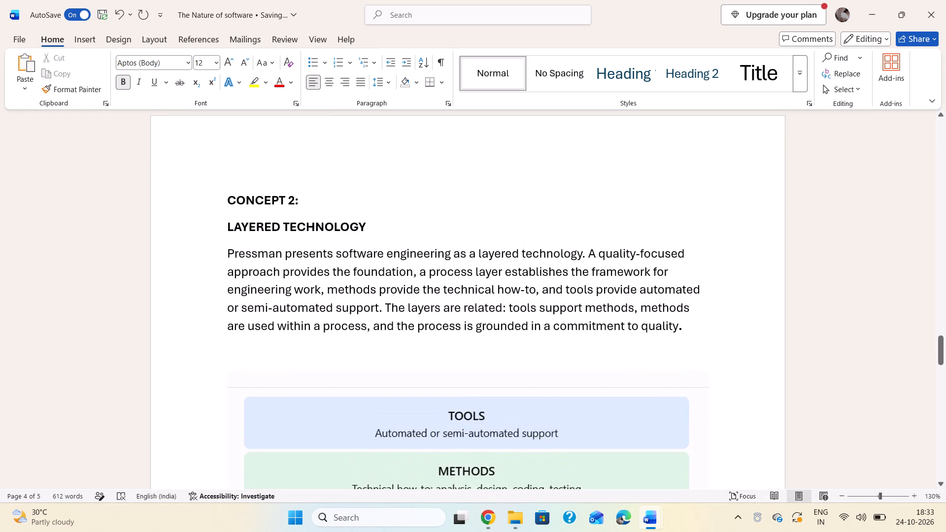
pyautogui.scroll(-2, 238, 368)
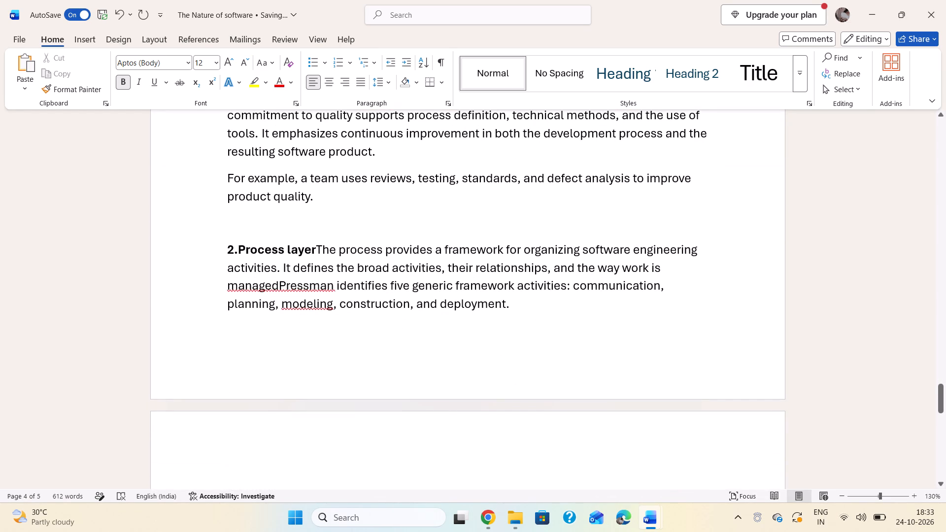
# Insert a space between "managed" and "Pressman" in the Process layer paragraph.
pyautogui.click(528, 315)
pyautogui.click(279, 288)
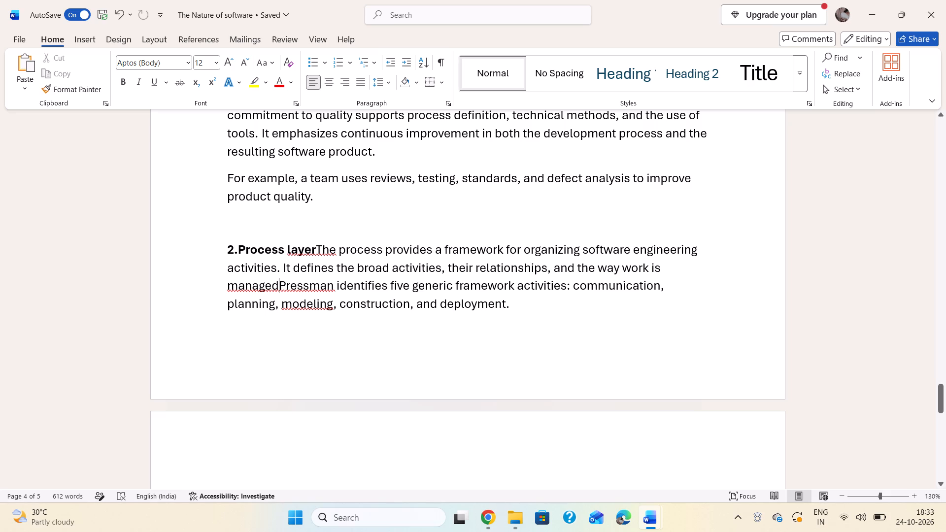
pyautogui.press('space')
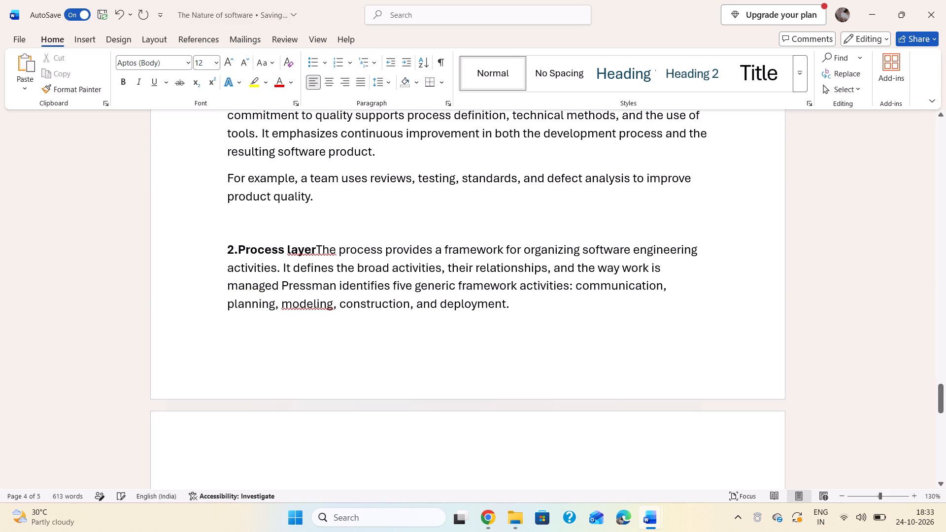
# In the Pressman exam notes PDF, copy the section 2.4 sentence "A process is not a substitute for technical work; it organizes and connects the activities required to build software.".
pyautogui.click(490, 520)
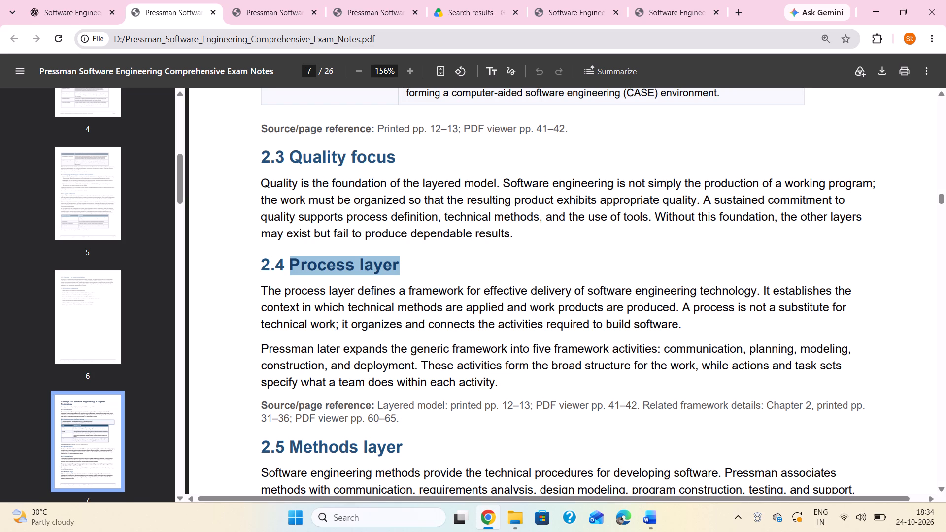
pyautogui.moveTo(682, 304); pyautogui.dragTo(699, 326)
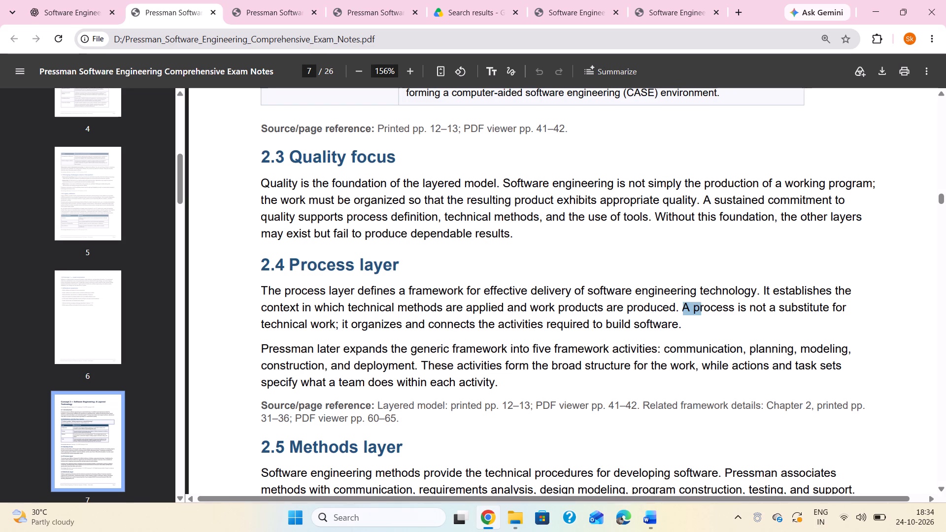
pyautogui.moveTo(699, 326); pyautogui.dragTo(682, 335)
pyautogui.hotkey('ctrl', 'c')
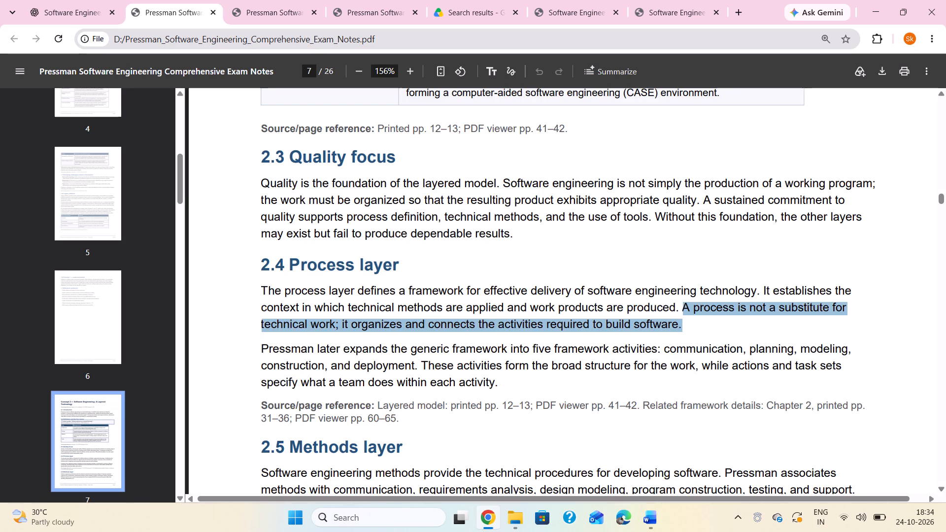
# In The Nature of software document, paste the copied sentence at the end of the Process layer paragraph, after "deployment.".
pyautogui.click(645, 505)
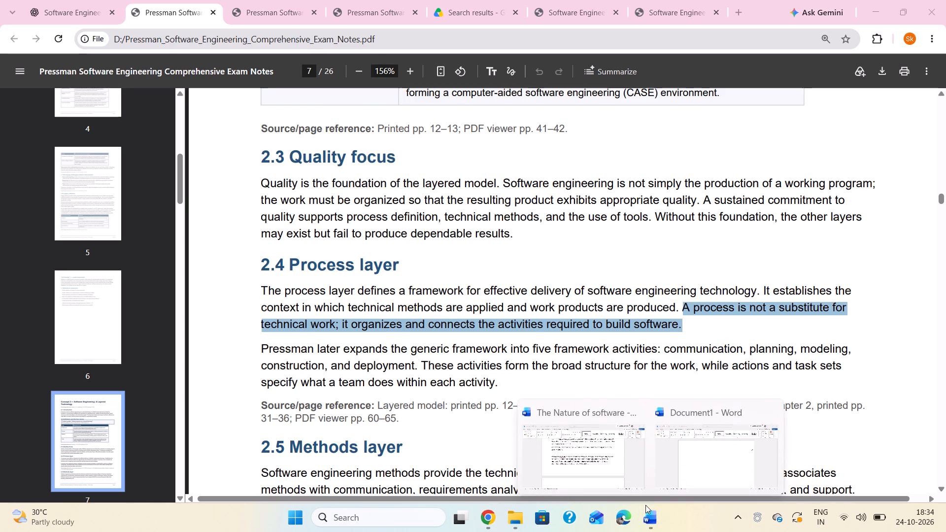
pyautogui.click(564, 434)
pyautogui.click(512, 309)
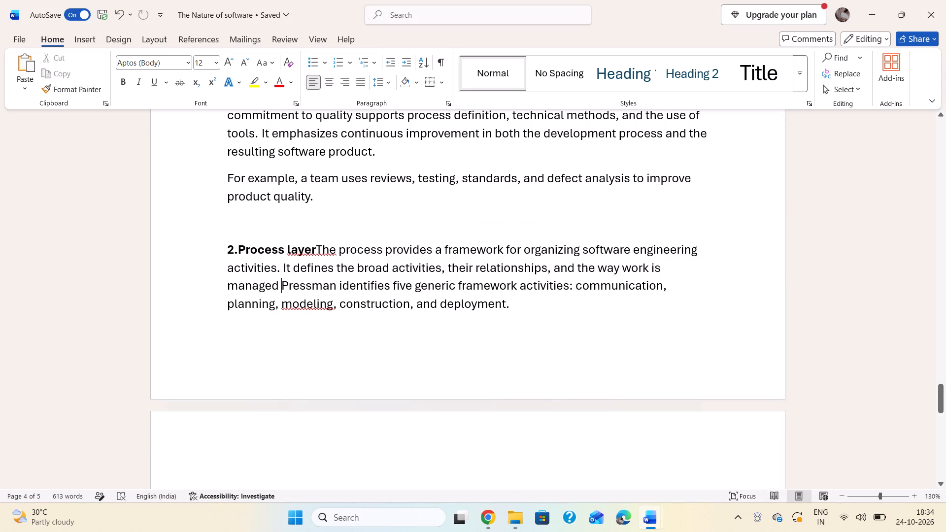
pyautogui.hotkey('ctrl', 'v')
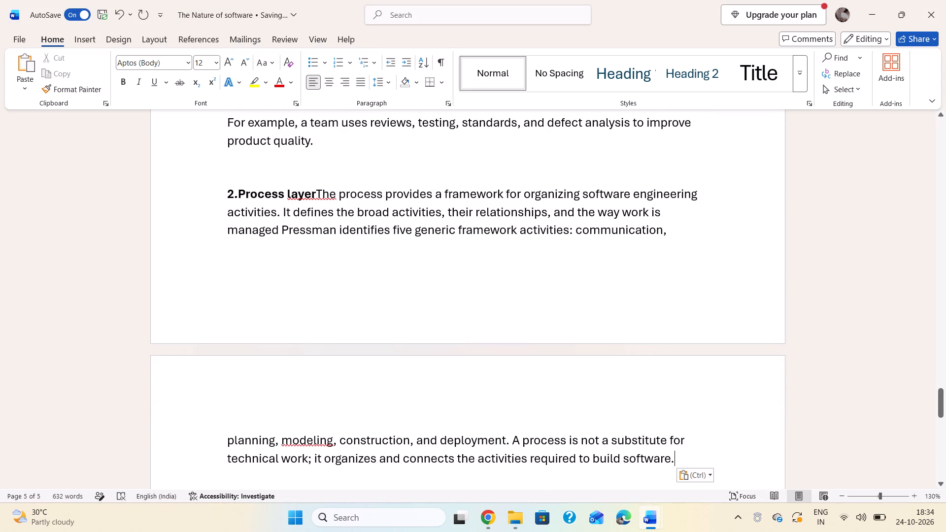
# Remove the blank line between "product quality." and the "2.Process layer" heading.
pyautogui.click(232, 163)
pyautogui.press('BackSpace')
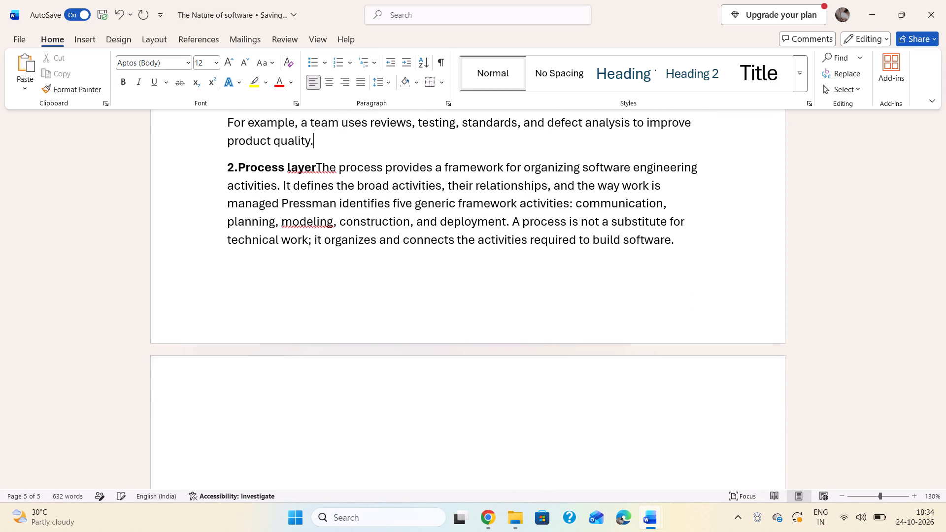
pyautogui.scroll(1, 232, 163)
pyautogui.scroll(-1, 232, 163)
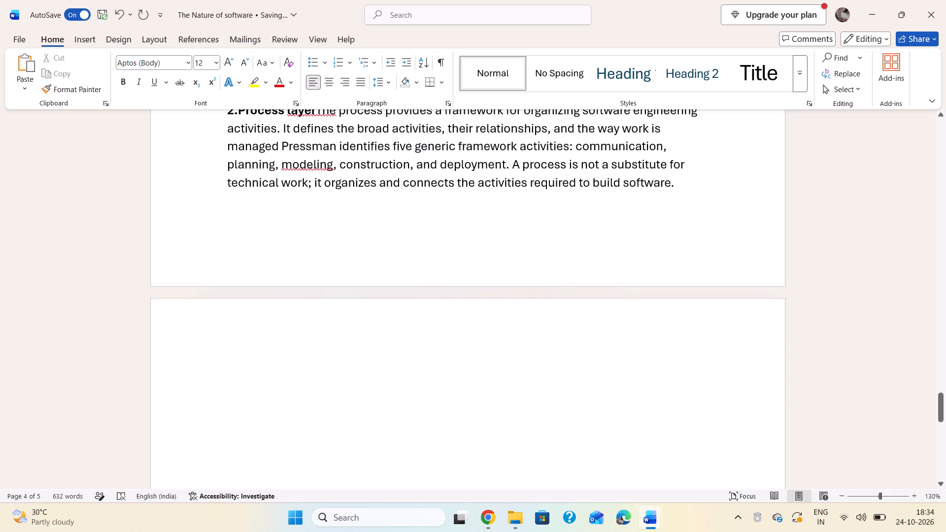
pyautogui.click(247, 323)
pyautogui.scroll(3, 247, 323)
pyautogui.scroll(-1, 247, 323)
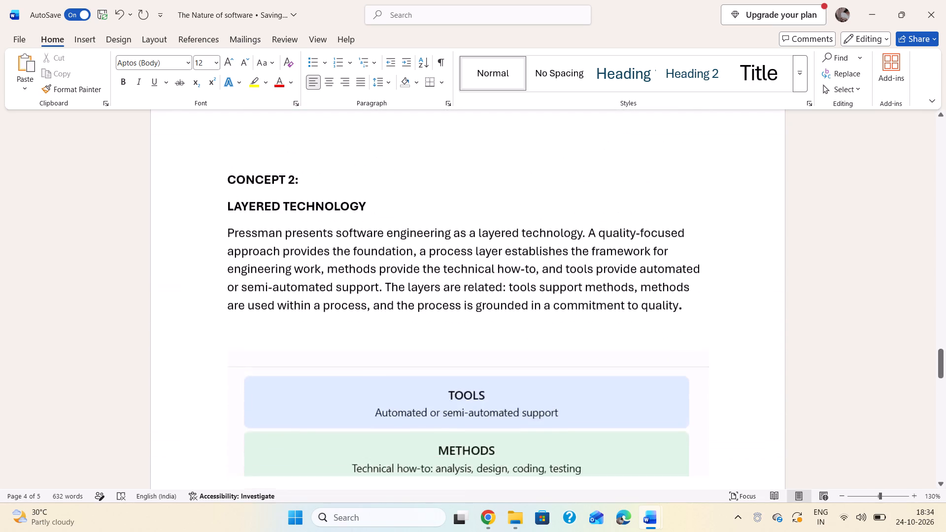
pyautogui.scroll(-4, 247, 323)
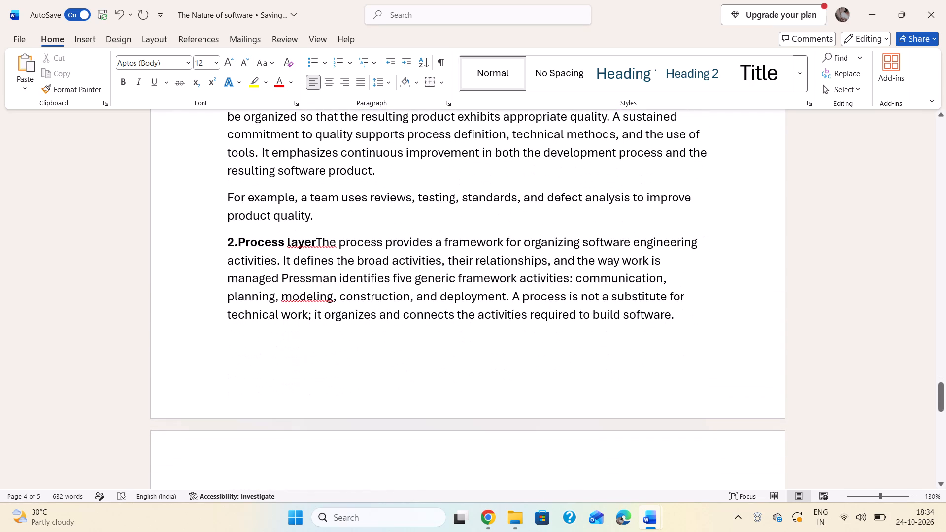
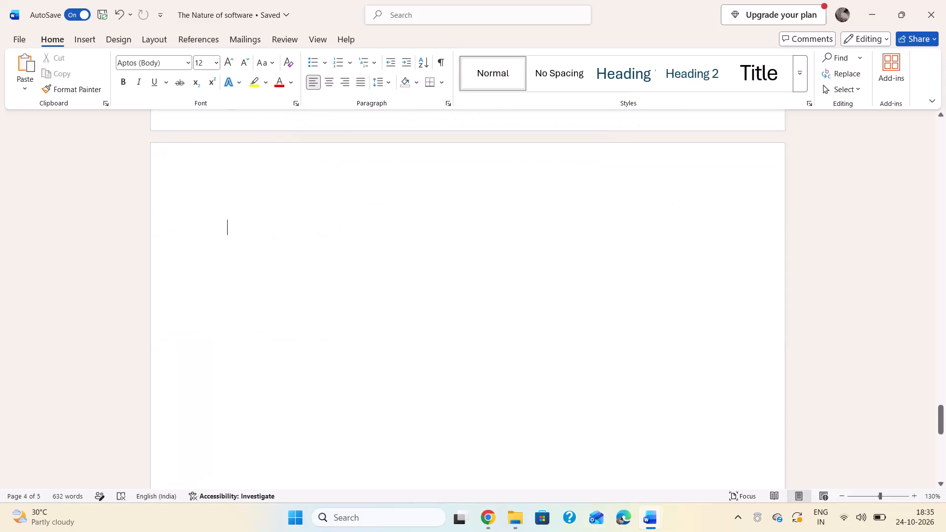
# Compare the layer sections of the Pressman exam notes PDF with the layer explanations already written in The Nature of software document.
pyautogui.click(493, 510)
pyautogui.scroll(-2, 434, 281)
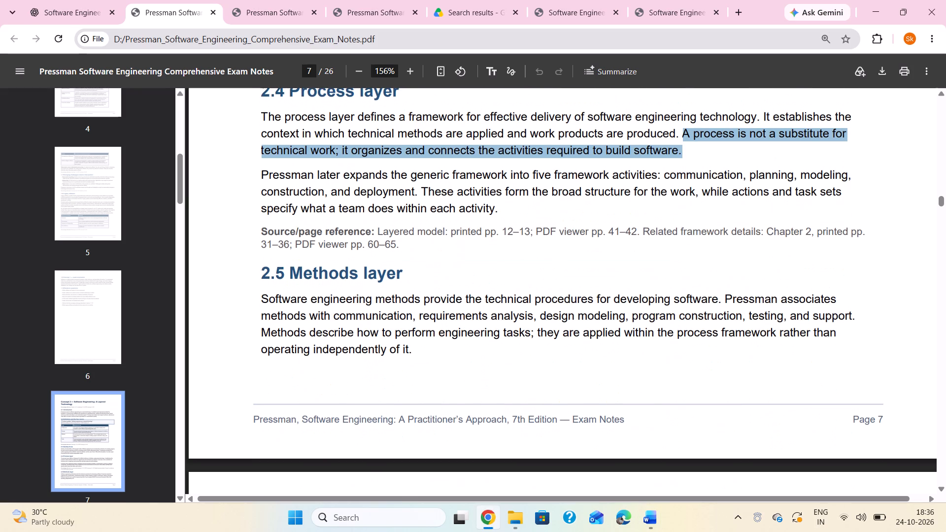
pyautogui.scroll(-1, 399, 267)
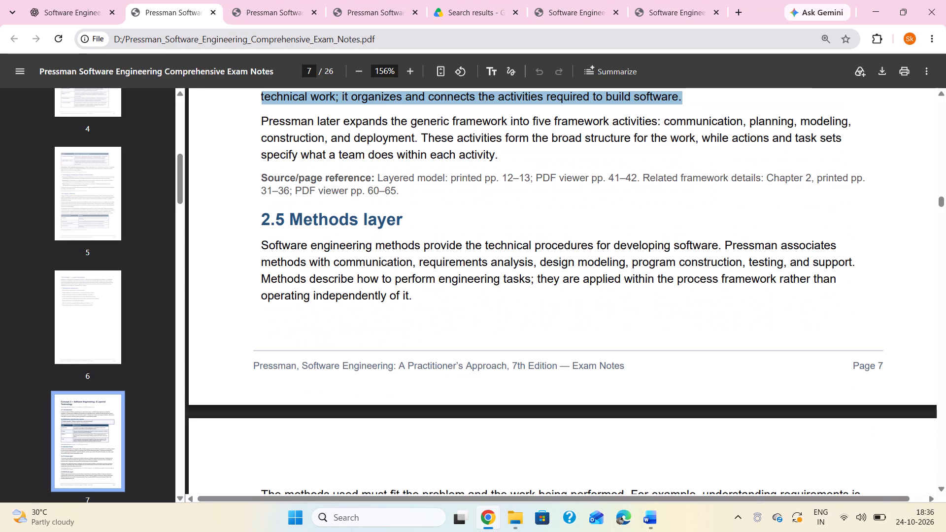
pyautogui.scroll(8, 399, 267)
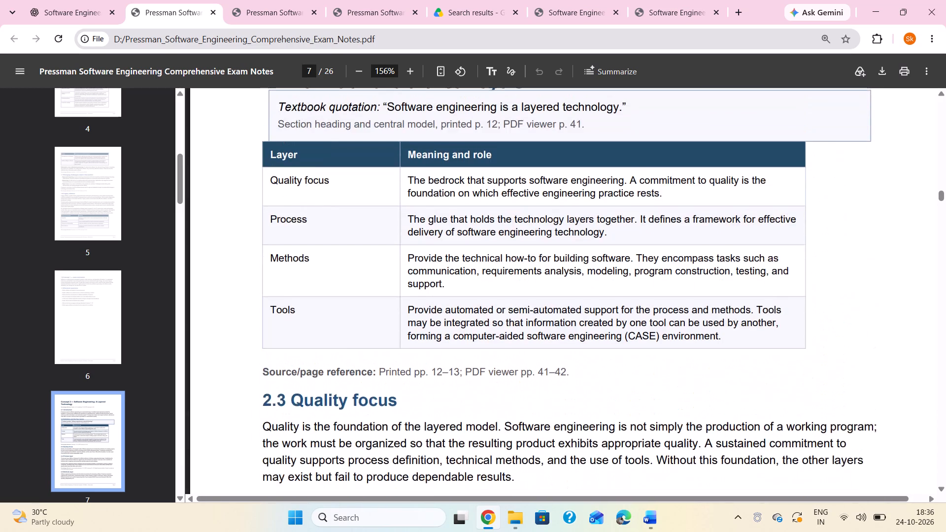
pyautogui.scroll(1, 399, 267)
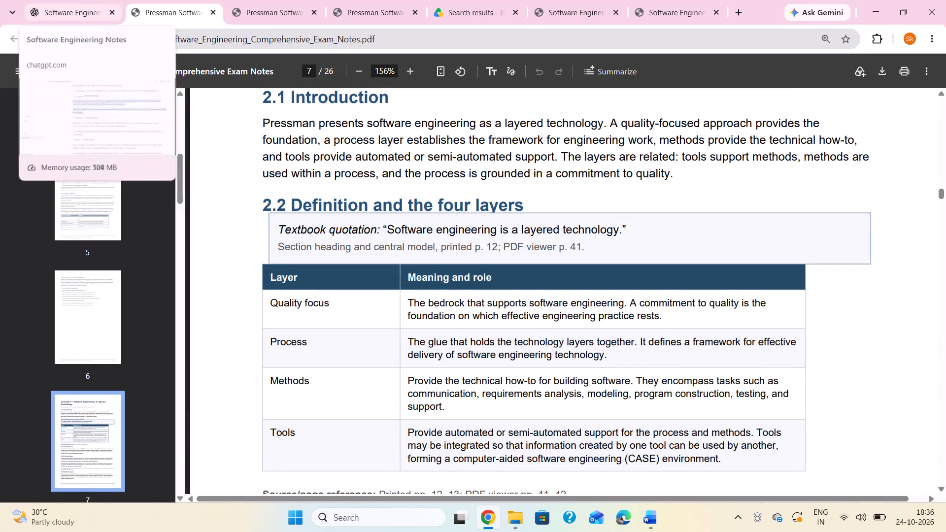
pyautogui.click(641, 515)
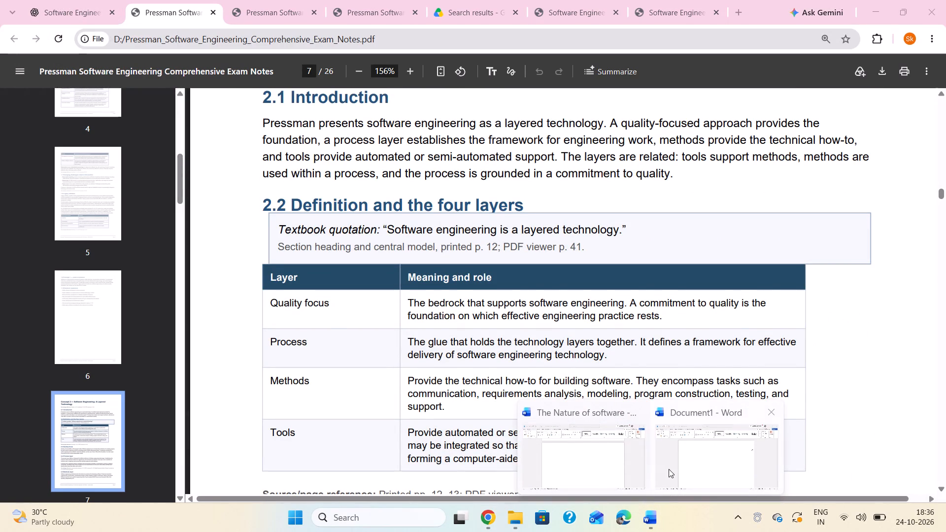
pyautogui.click(606, 462)
pyautogui.scroll(3, 554, 328)
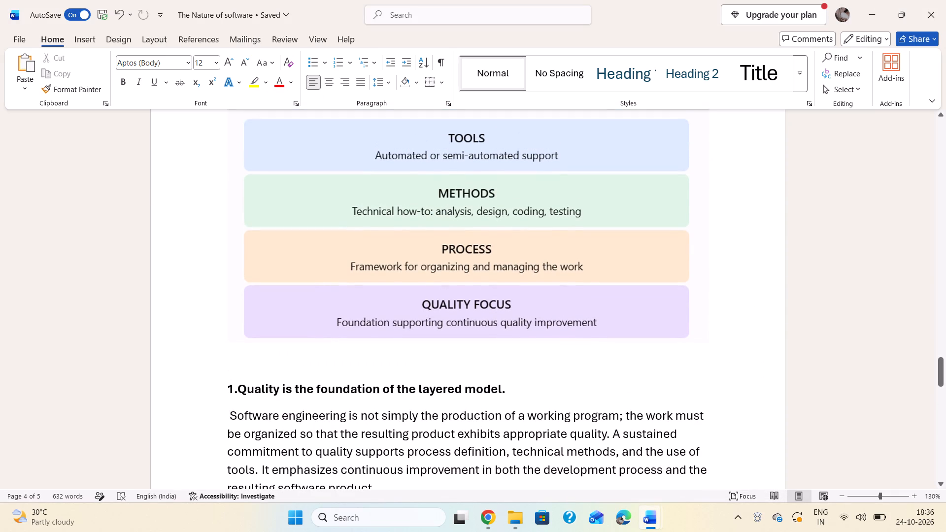
pyautogui.scroll(-2, 554, 328)
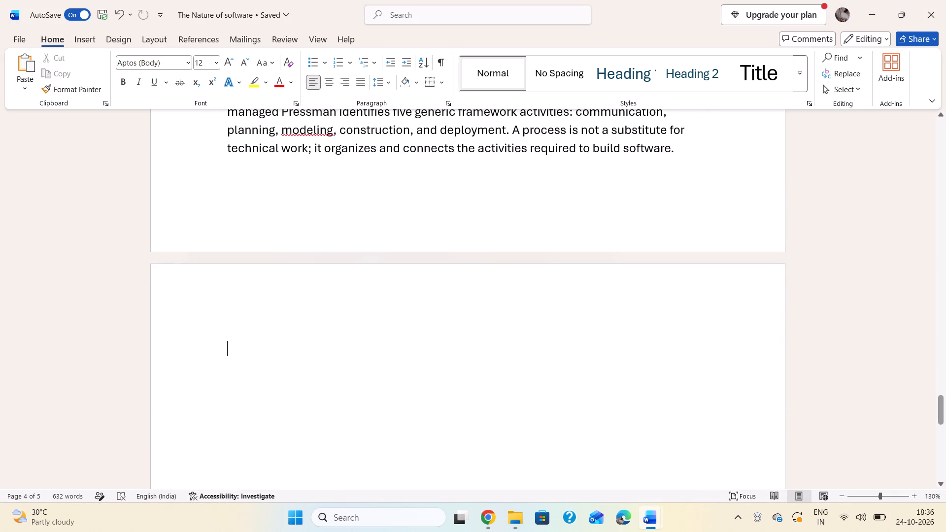
pyautogui.click(482, 521)
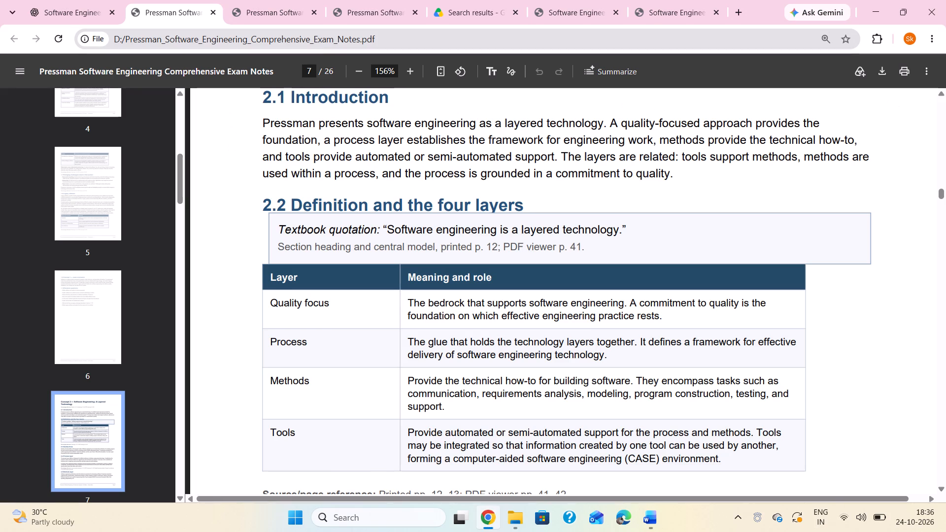
pyautogui.scroll(-5, 468, 366)
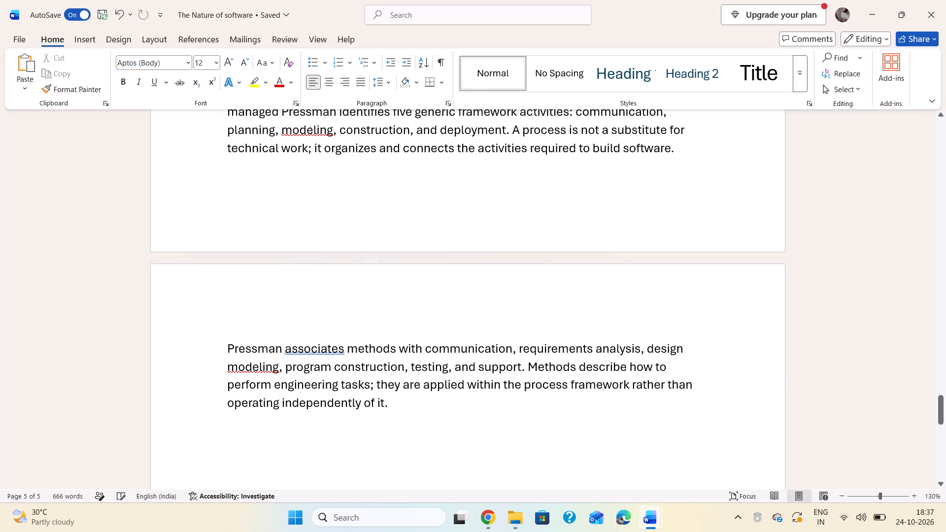
pyautogui.press('Left')
pyautogui.press('Left')
pyautogui.press('Left')
pyautogui.hotkey('ctrl', 'v')
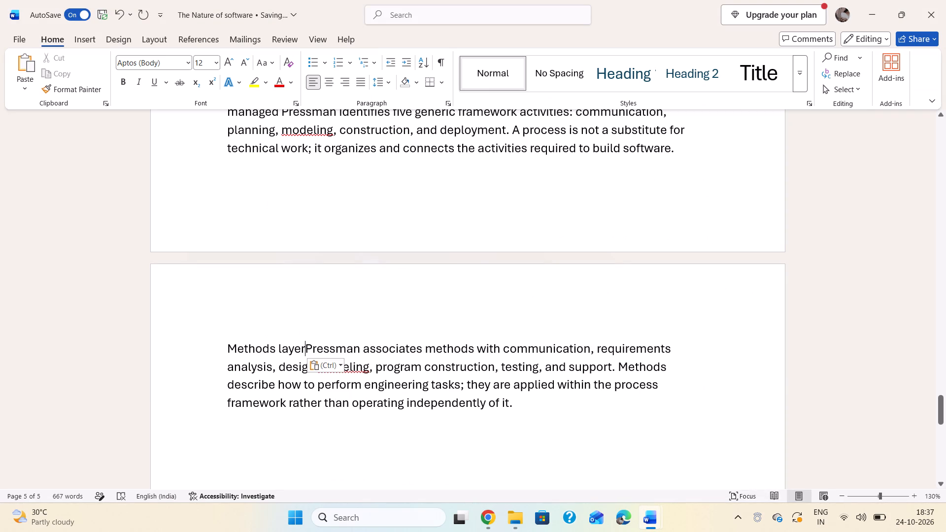
pyautogui.press('Return')
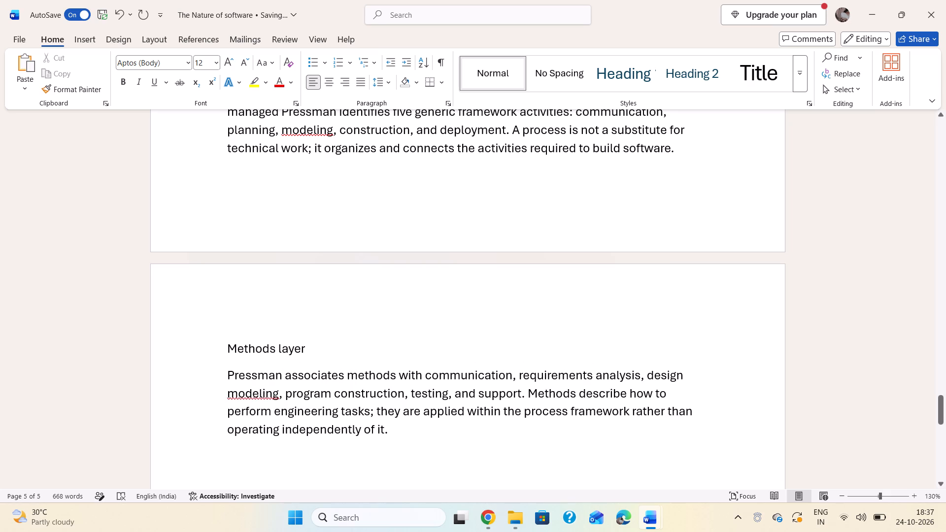
# Make the "Methods layer" heading bold.
pyautogui.moveTo(226, 346); pyautogui.dragTo(325, 350)
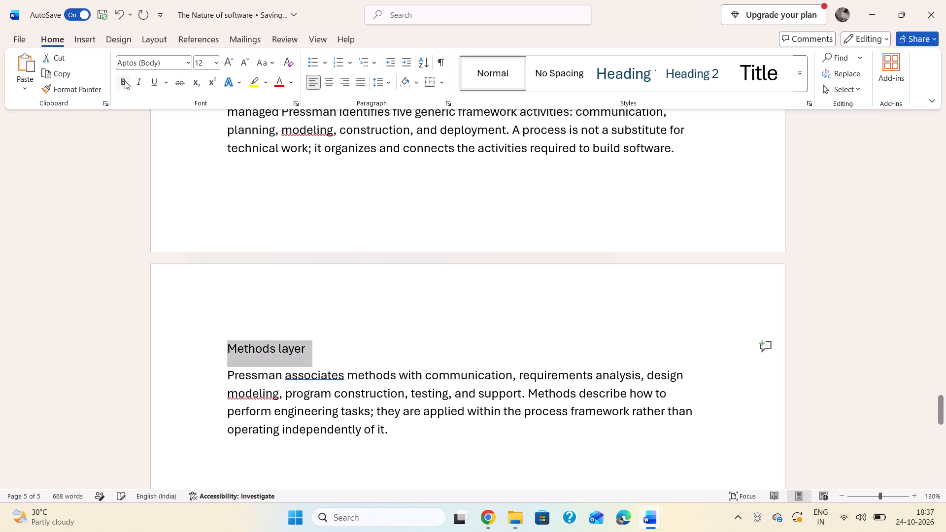
pyautogui.click(124, 79)
pyautogui.click(378, 213)
# Number the "Methods layer" heading by adding "3." in front of it.
pyautogui.scroll(1, 378, 213)
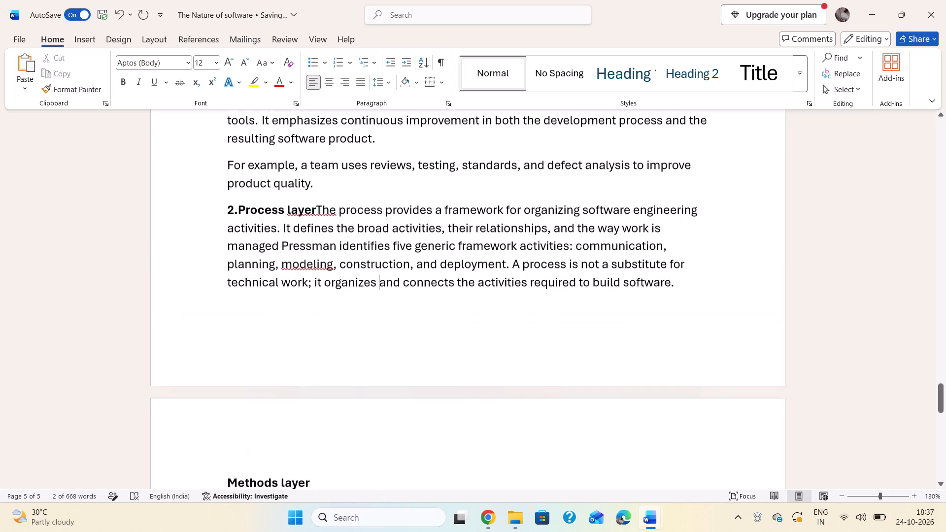
pyautogui.scroll(1, 378, 213)
pyautogui.scroll(-1, 378, 213)
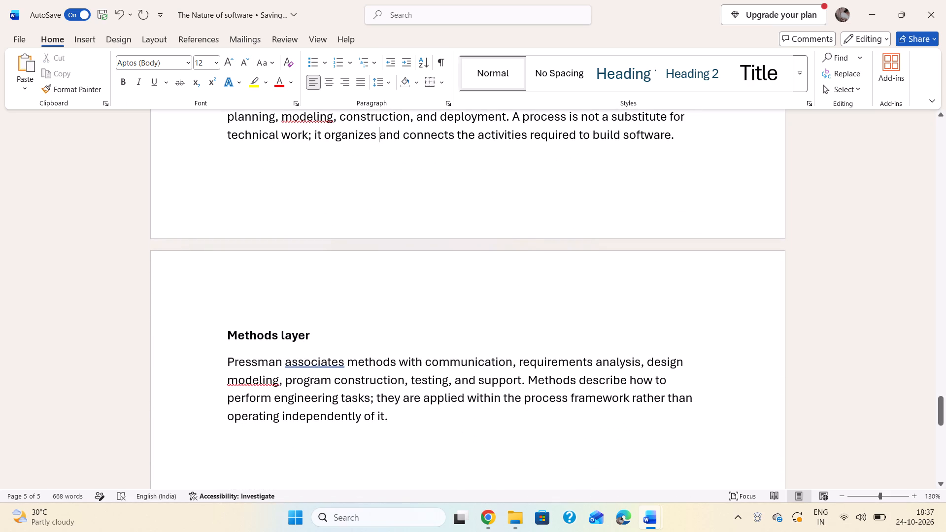
pyautogui.click(224, 335)
pyautogui.press('3')
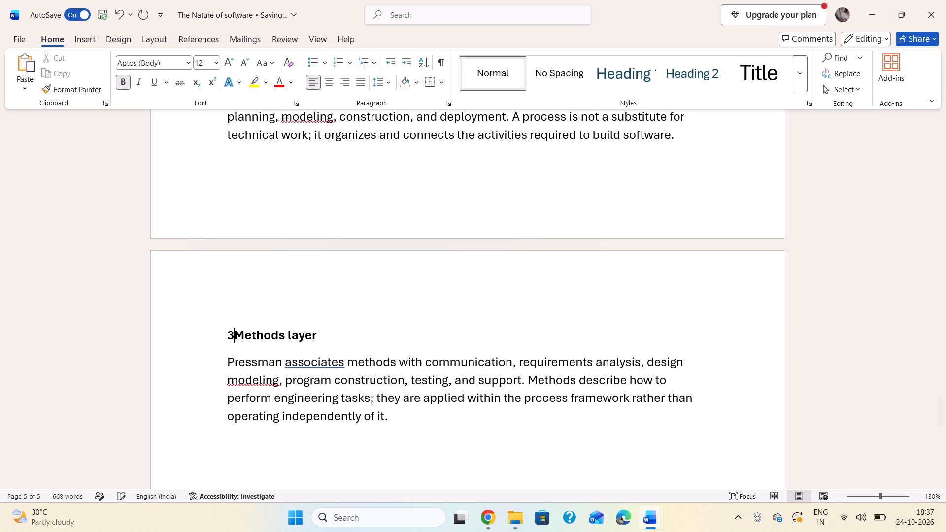
pyautogui.press(',')
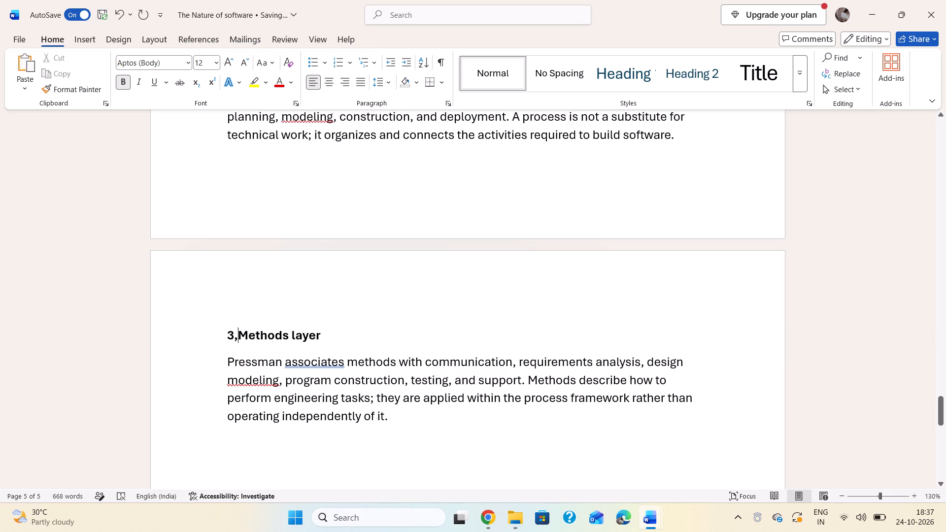
pyautogui.press('BackSpace')
pyautogui.press('.')
pyautogui.click(333, 351)
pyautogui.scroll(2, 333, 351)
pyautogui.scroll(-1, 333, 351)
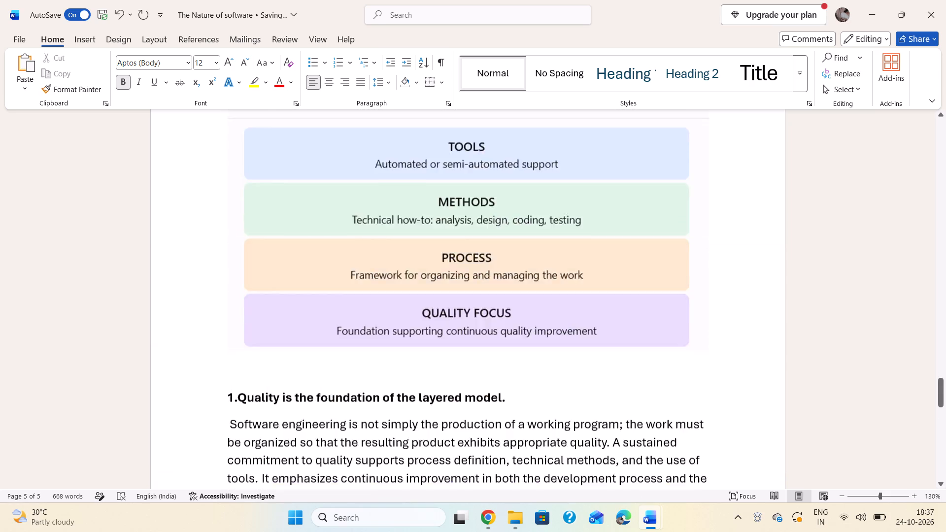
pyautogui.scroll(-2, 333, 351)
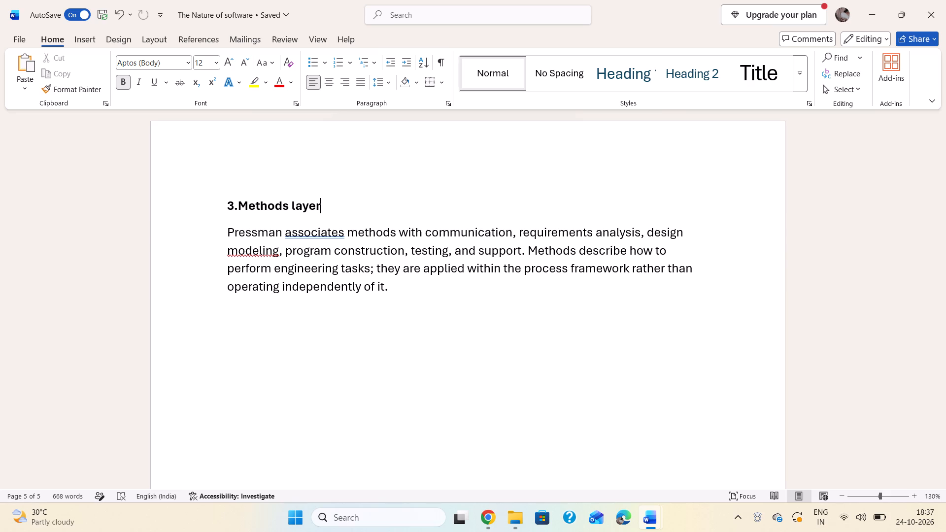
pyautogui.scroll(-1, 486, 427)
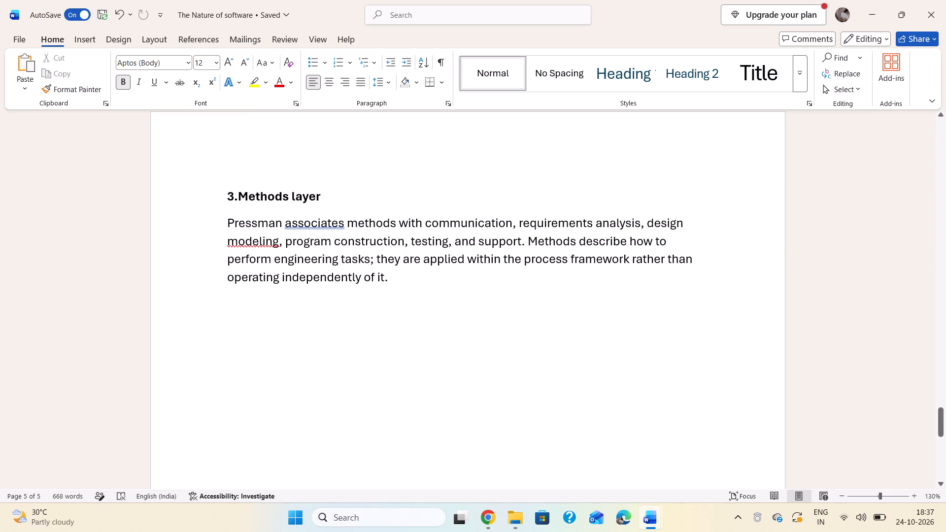
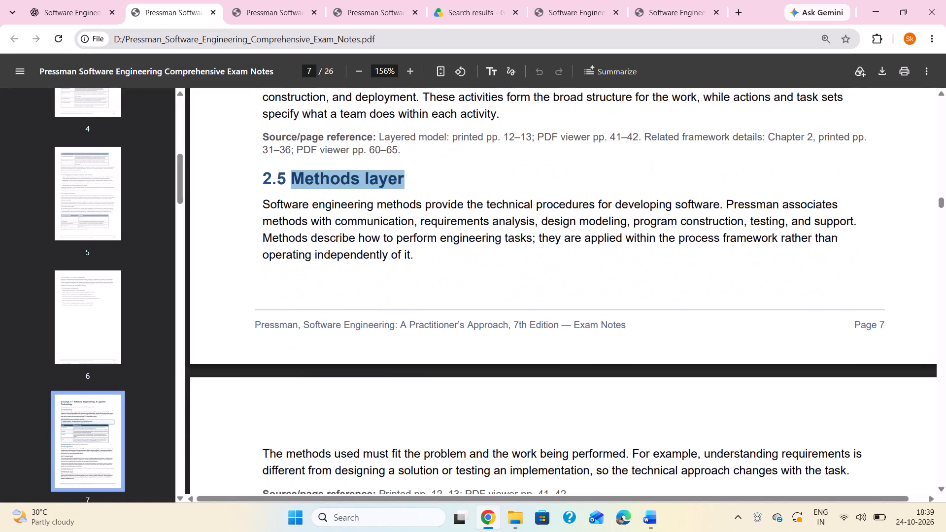
# In the Pressman exam notes PDF, read on past the section 2.5 Methods layer text to section 2.6 Tools layer.
pyautogui.scroll(-1, 462, 356)
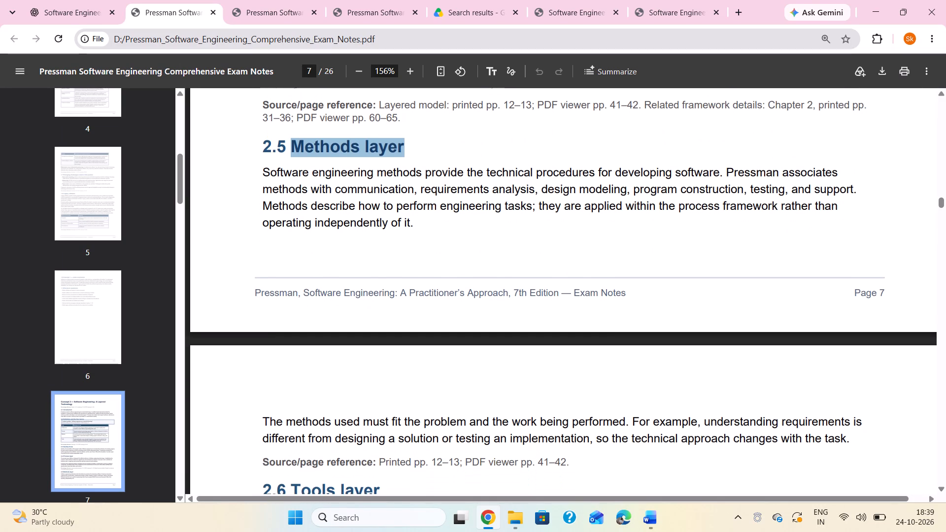
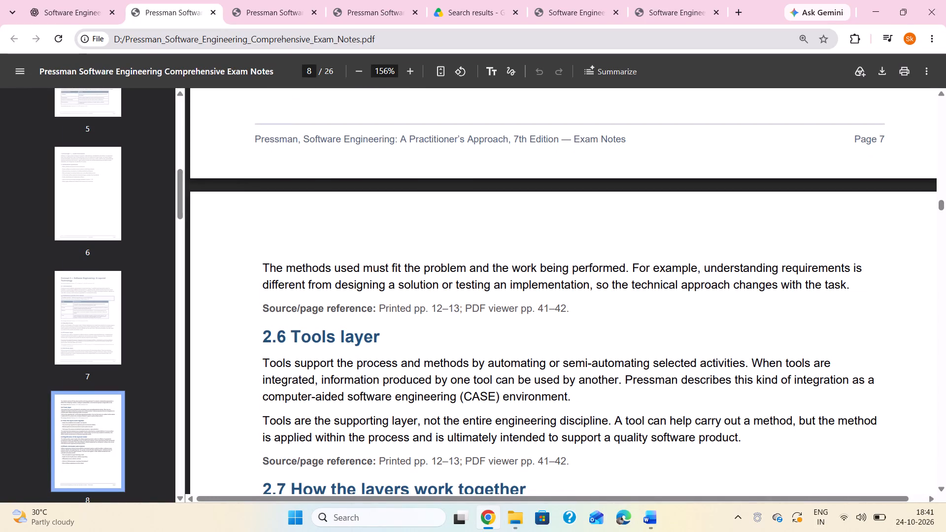
# Reread the end of the section 2.5 Methods layer text and the section 2.6 Tools layer text in the exam notes PDF.
pyautogui.scroll(2, 279, 266)
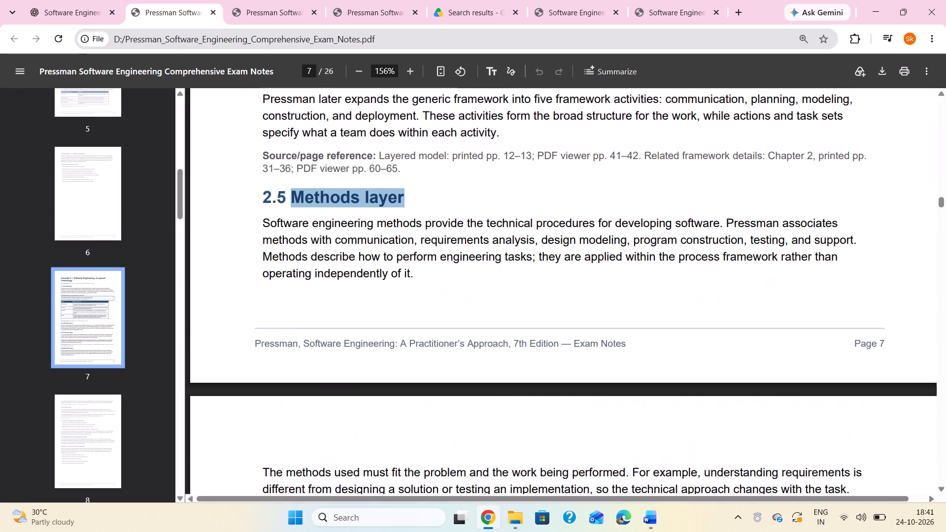
pyautogui.scroll(-2, 279, 266)
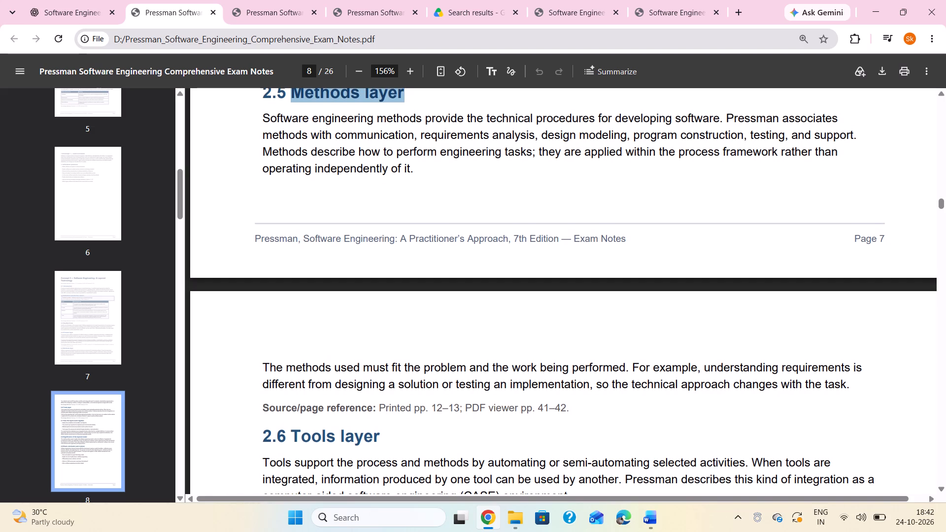
pyautogui.scroll(-1, 279, 266)
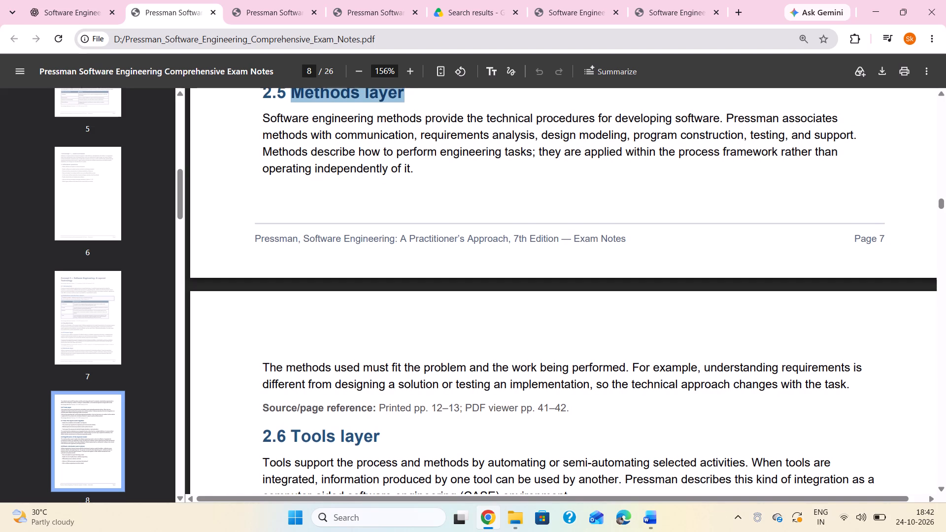
pyautogui.scroll(-4, 279, 266)
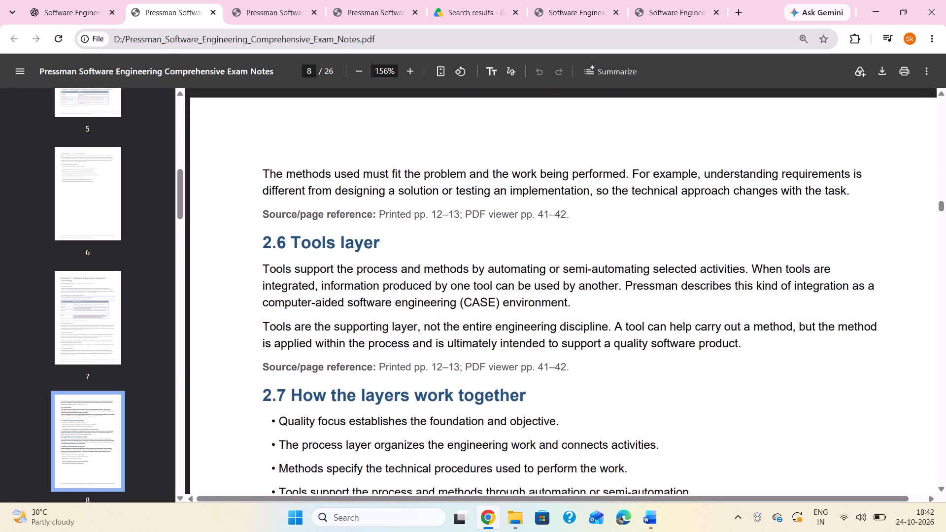
pyautogui.scroll(-1, 279, 266)
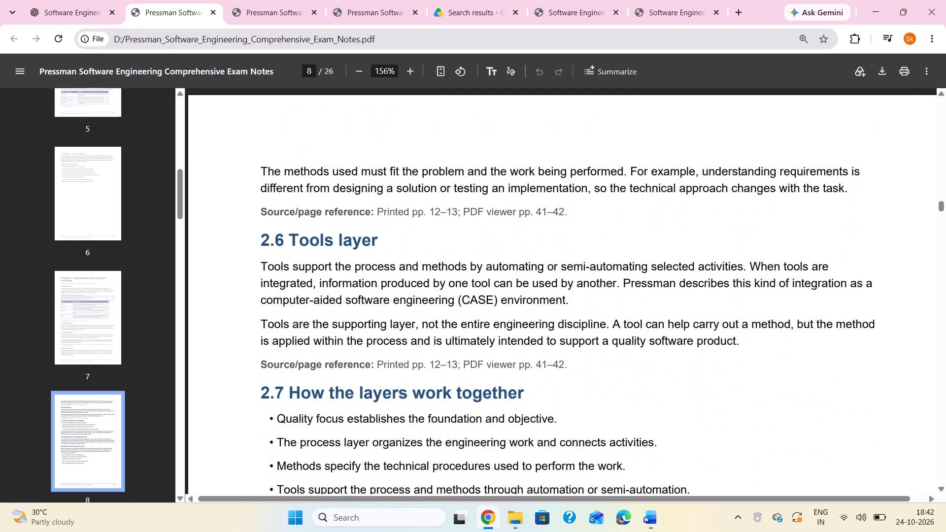
pyautogui.scroll(-1, 279, 266)
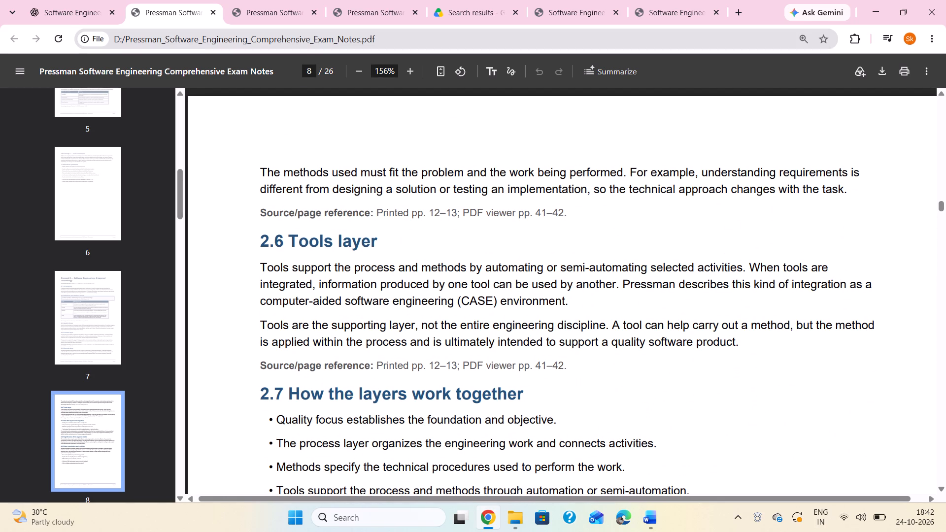
# Select the sentence "The methods used must fit the problem and the work being performed." above section 2.6 in the PDF.
pyautogui.moveTo(263, 171); pyautogui.dragTo(413, 195)
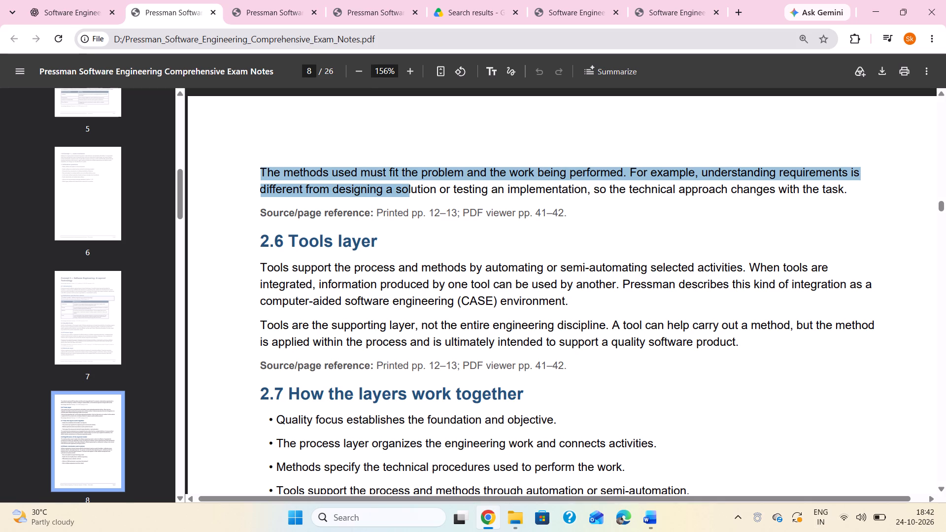
pyautogui.click(624, 181)
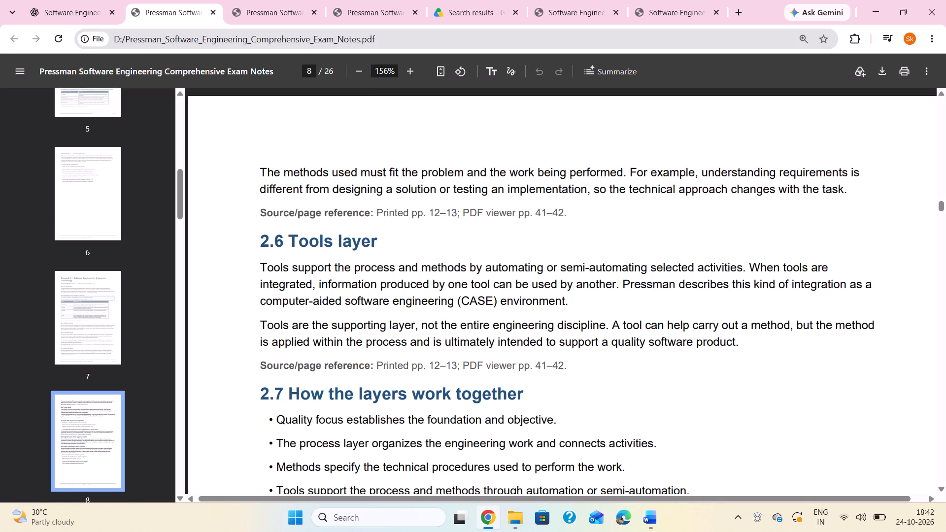
pyautogui.moveTo(626, 174); pyautogui.dragTo(396, 149)
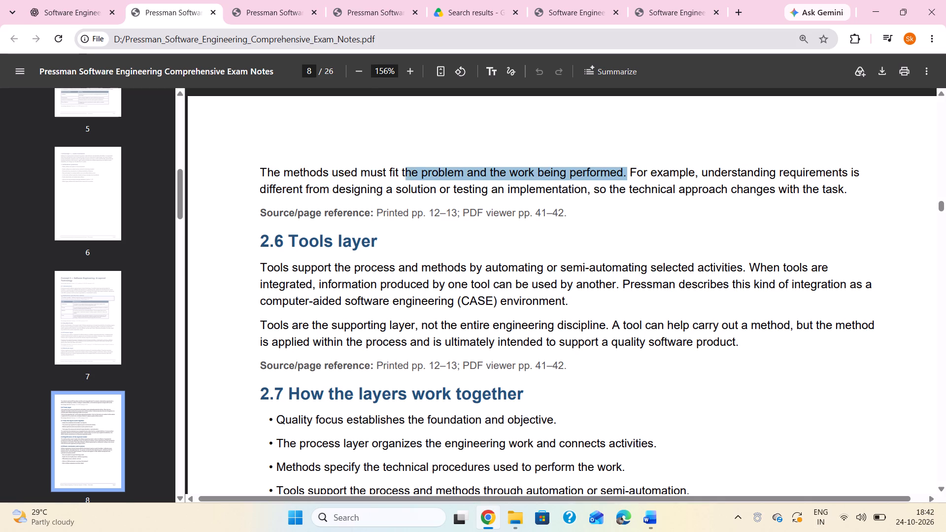
pyautogui.moveTo(396, 149); pyautogui.dragTo(259, 167)
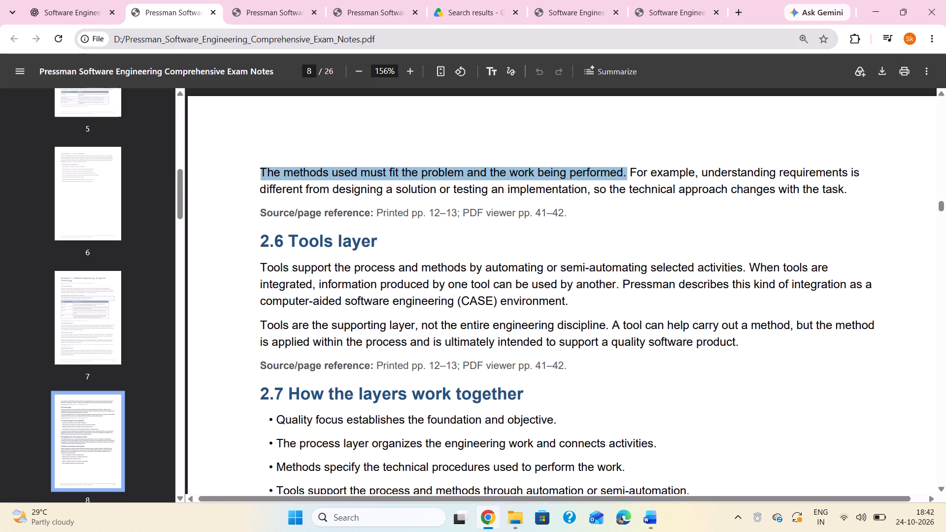
pyautogui.hotkey('ctrl', 'v')
pyautogui.press('c')
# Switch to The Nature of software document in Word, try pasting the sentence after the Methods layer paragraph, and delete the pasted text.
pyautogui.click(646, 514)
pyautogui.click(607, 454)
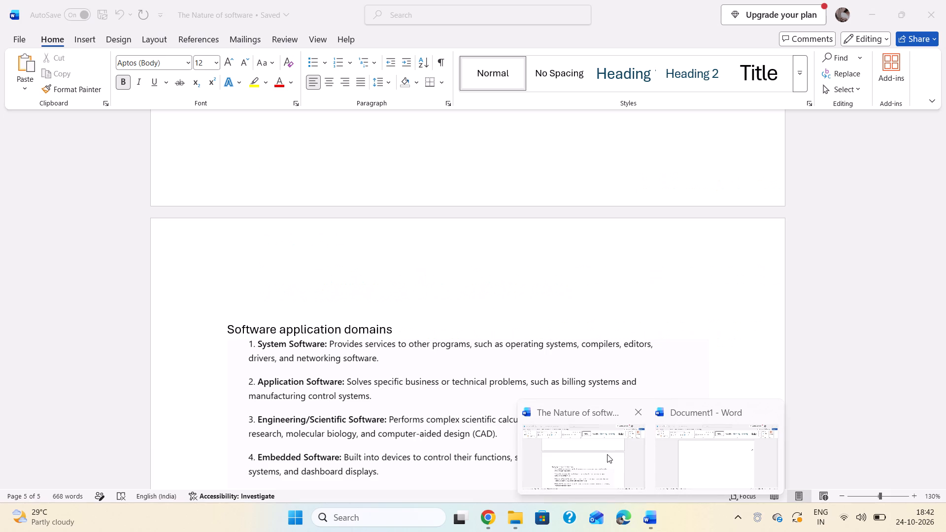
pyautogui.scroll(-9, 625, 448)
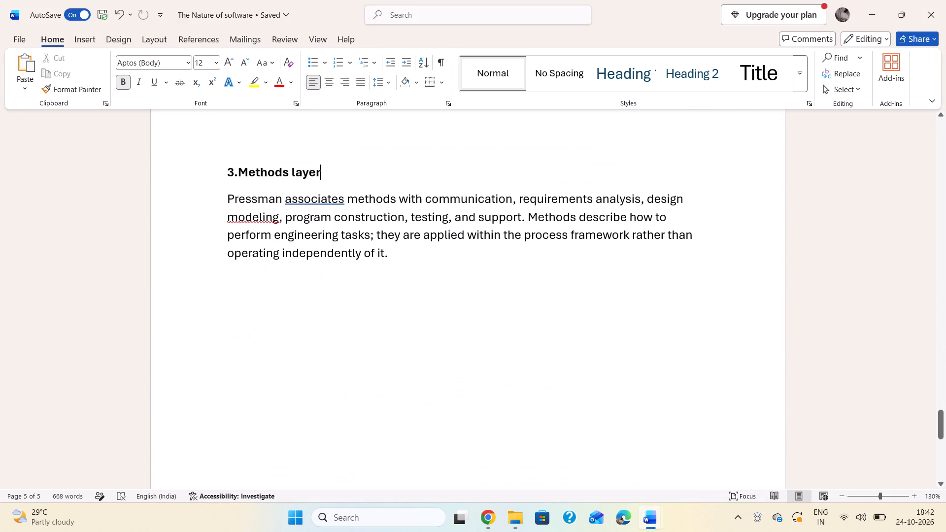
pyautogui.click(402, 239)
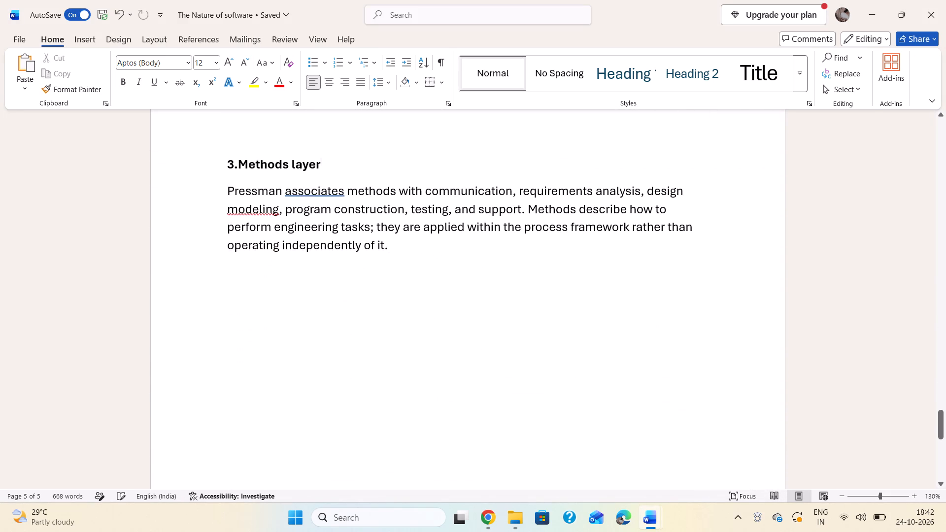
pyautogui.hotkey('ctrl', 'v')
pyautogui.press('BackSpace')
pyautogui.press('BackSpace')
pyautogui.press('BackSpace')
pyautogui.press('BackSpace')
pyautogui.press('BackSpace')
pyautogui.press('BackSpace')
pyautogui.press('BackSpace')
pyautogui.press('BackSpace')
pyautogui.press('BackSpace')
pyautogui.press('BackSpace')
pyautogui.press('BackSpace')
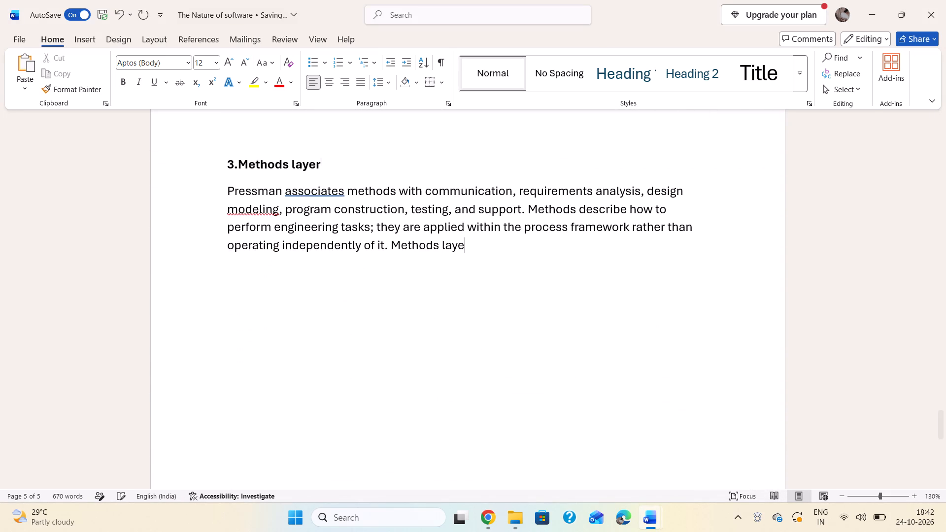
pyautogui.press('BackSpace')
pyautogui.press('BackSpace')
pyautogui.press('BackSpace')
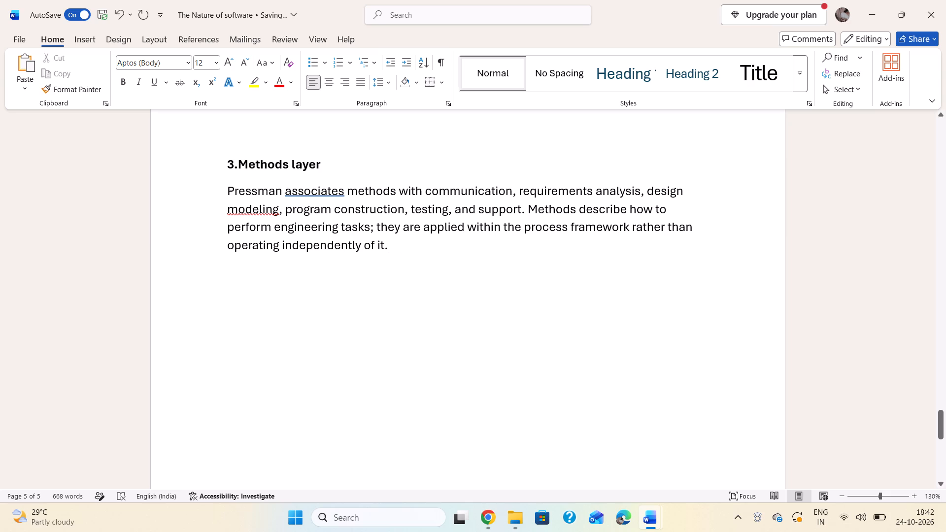
# Copy the selected methods sentence from the PDF in Chrome and paste it at the end of the Methods layer paragraph in Word.
pyautogui.click(486, 516)
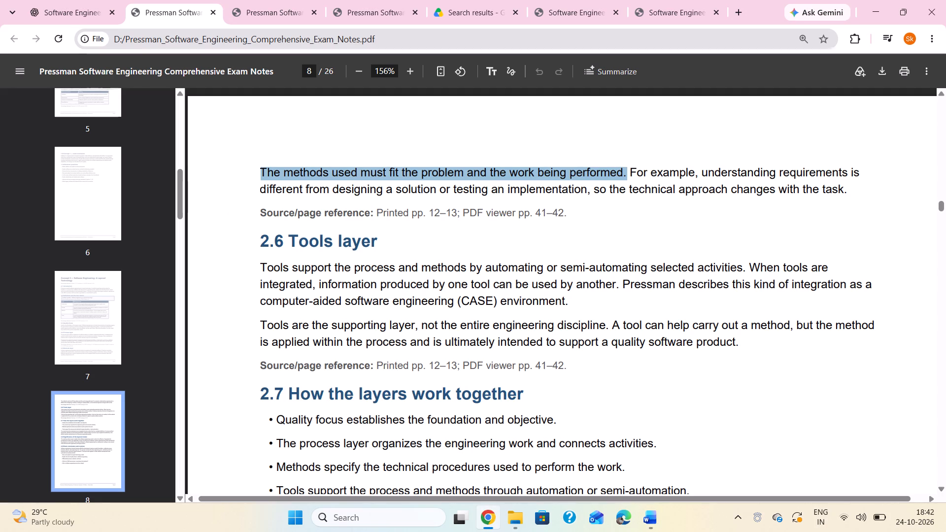
pyautogui.hotkey('ctrl', 'c')
pyautogui.click(654, 522)
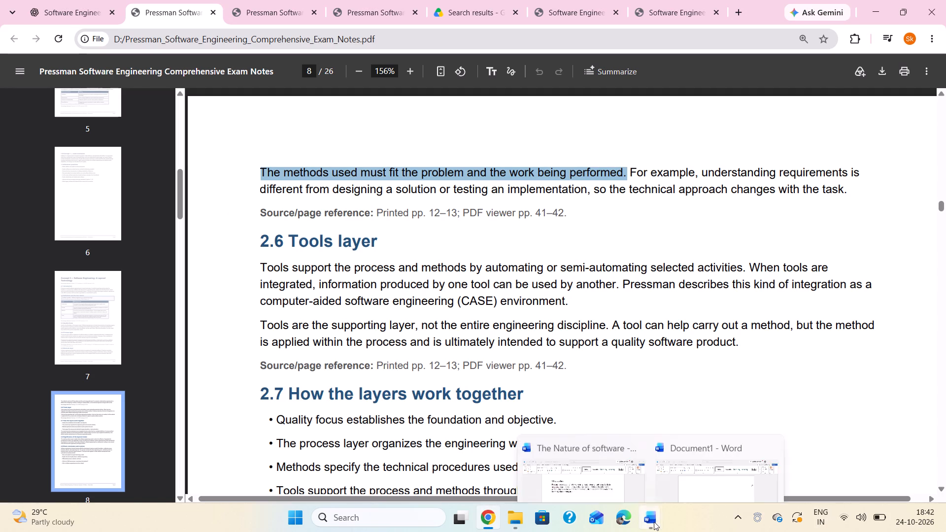
pyautogui.click(622, 459)
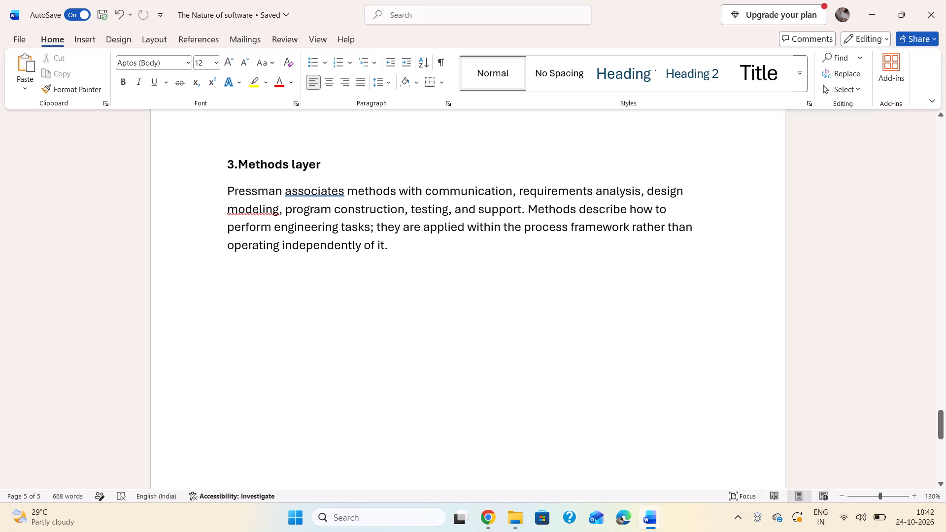
pyautogui.click(412, 244)
pyautogui.hotkey('ctrl', 'v')
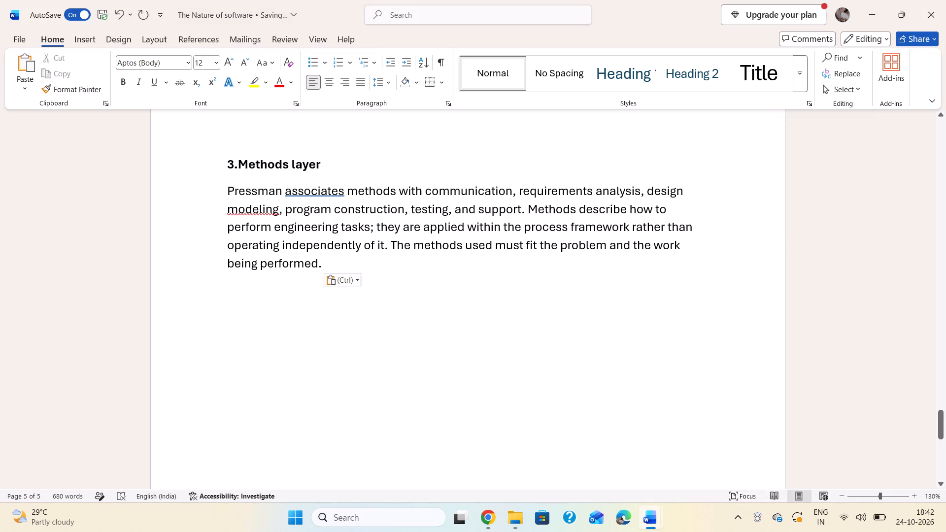
# Duplicate the bold "3.Methods layer" heading onto a new line below the Methods layer paragraph.
pyautogui.press('Return')
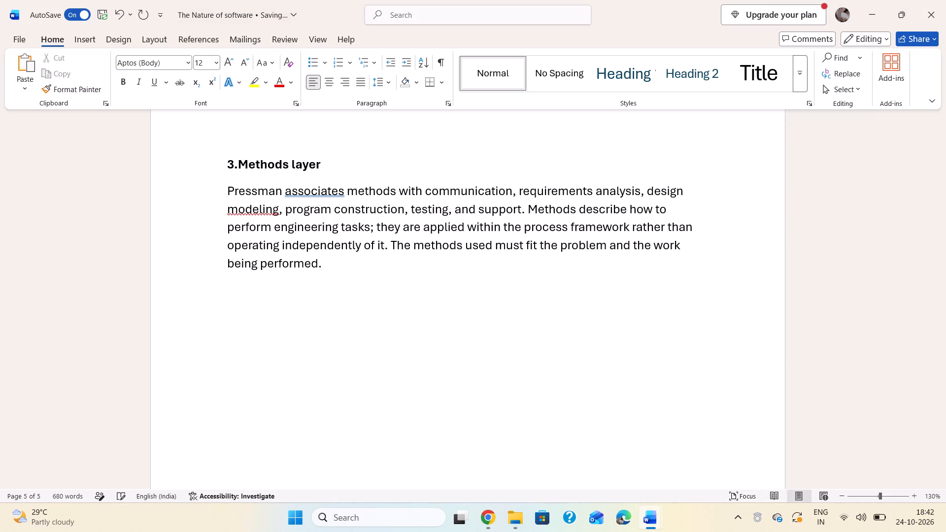
pyautogui.press('Return')
pyautogui.moveTo(226, 164); pyautogui.dragTo(343, 176)
pyautogui.hotkey('ctrl', 'c')
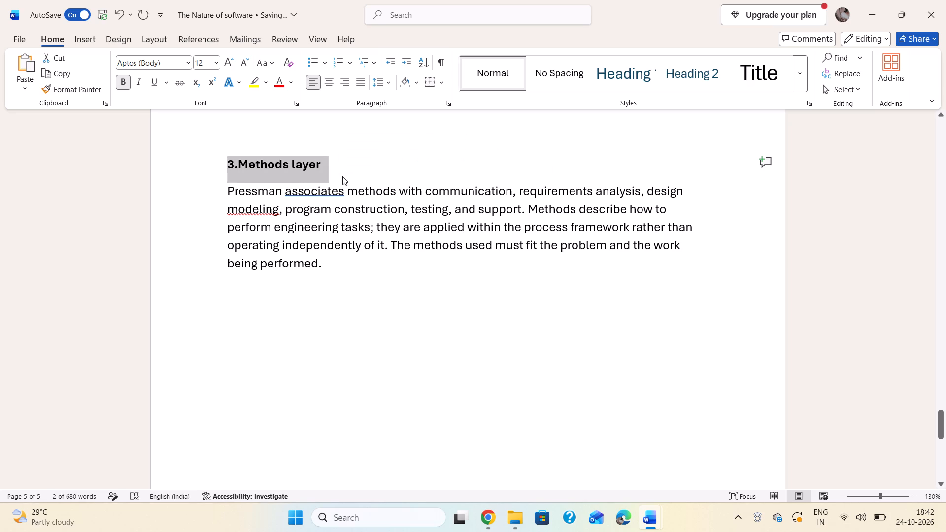
pyautogui.click(330, 259)
pyautogui.press('Return')
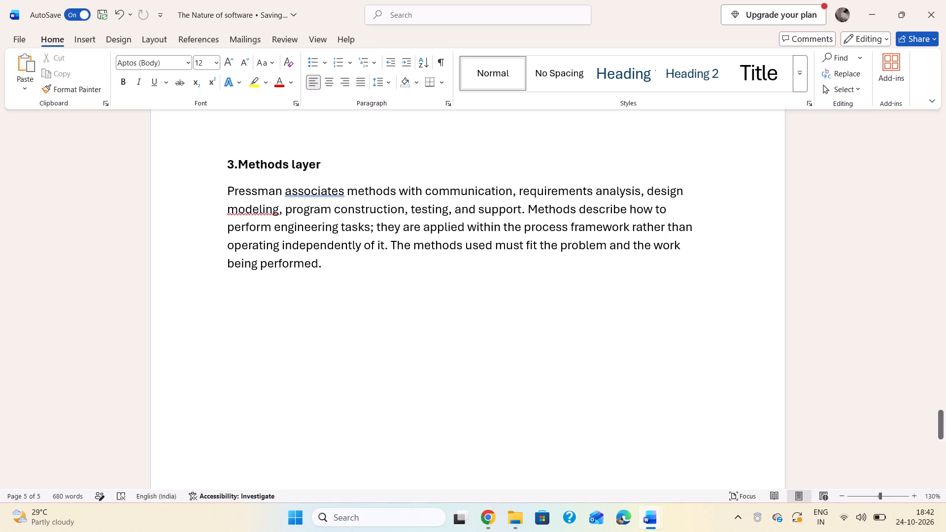
pyautogui.hotkey('ctrl', 'v')
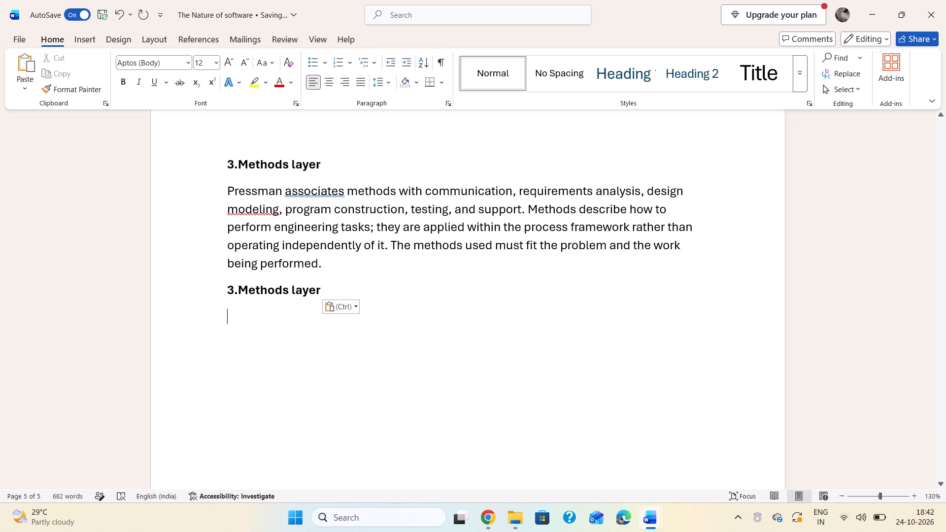
# Replace "Methods" with "Tools" in the duplicated heading so it reads "3.Tools layer".
pyautogui.click(327, 289)
pyautogui.press('Left')
pyautogui.press('Left')
pyautogui.press('Left')
pyautogui.press('Left')
pyautogui.press('Left')
pyautogui.press('BackSpace')
pyautogui.press('BackSpace')
pyautogui.press('BackSpace')
pyautogui.press('BackSpace')
pyautogui.press('BackSpace')
pyautogui.press('BackSpace')
pyautogui.press('BackSpace')
pyautogui.press('BackSpace')
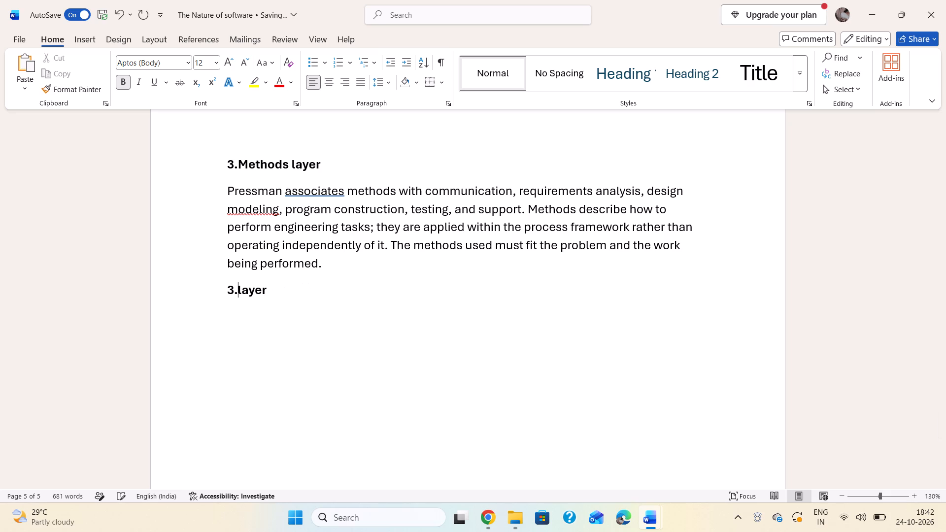
pyautogui.write('ools')
pyautogui.press('space')
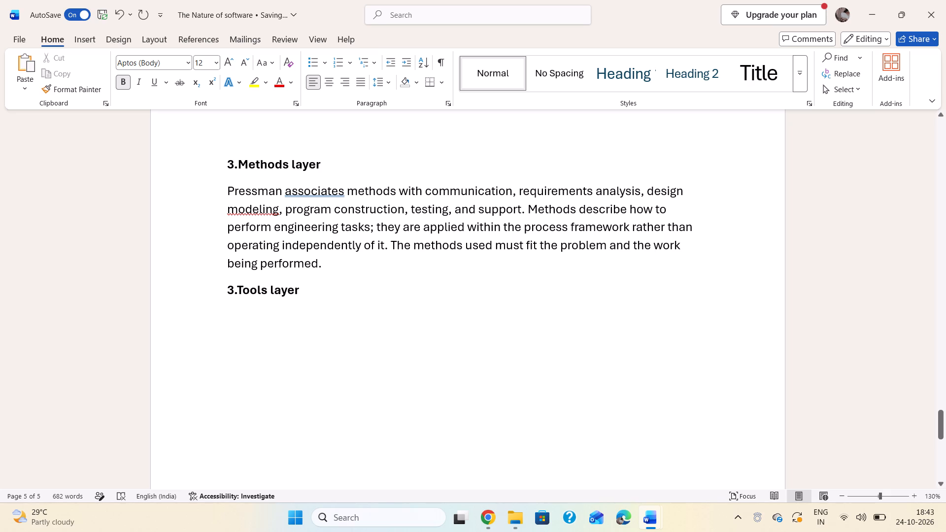
# Copy the first paragraph of section 2.6 Tools layer from the PDF in Chrome and paste it below the "3.Tools layer" heading in Word.
pyautogui.click(491, 505)
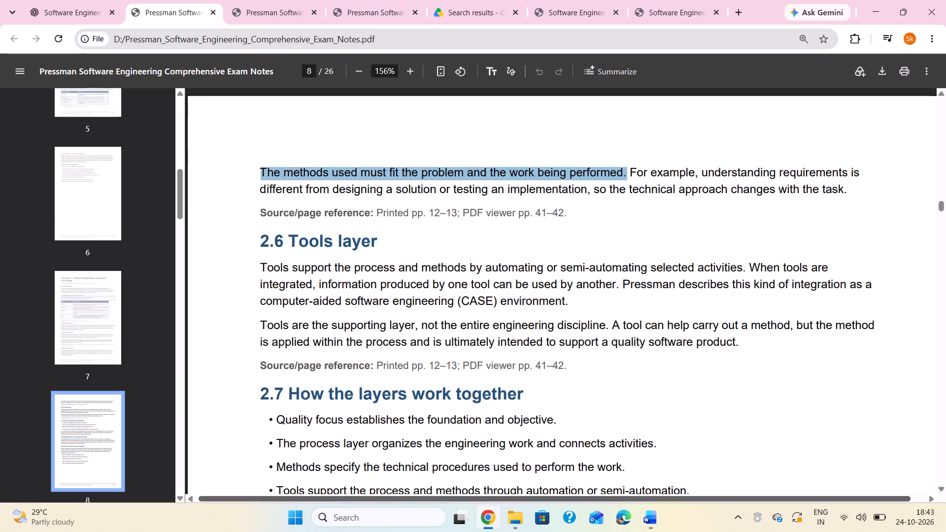
pyautogui.scroll(-1, 504, 408)
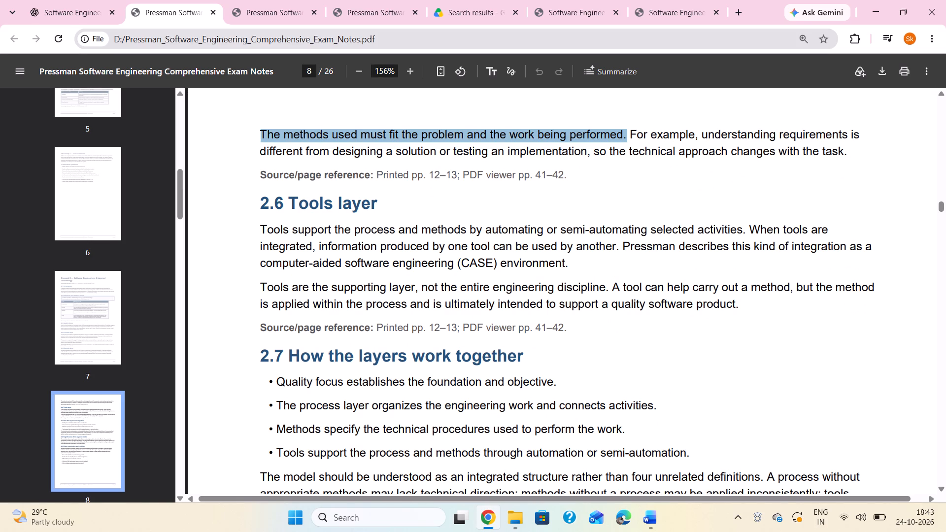
pyautogui.moveTo(261, 233); pyautogui.dragTo(590, 273)
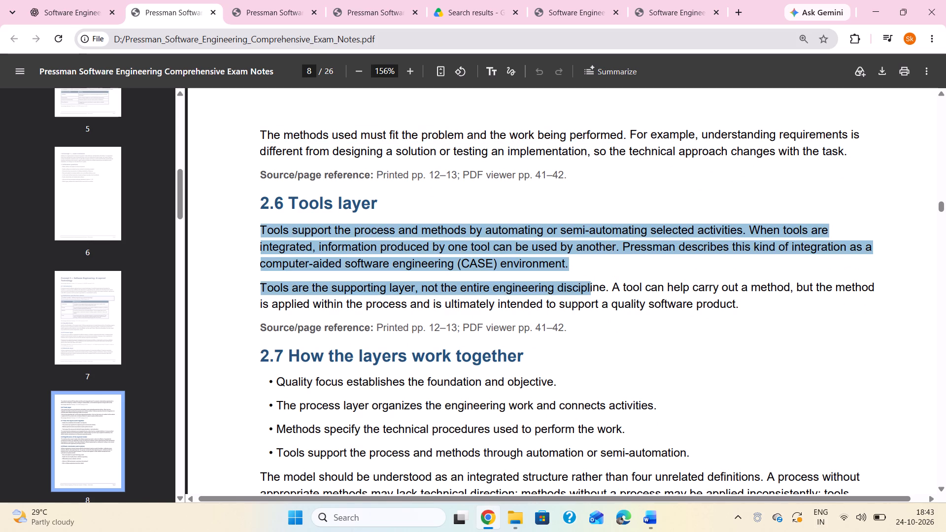
pyautogui.click(574, 258)
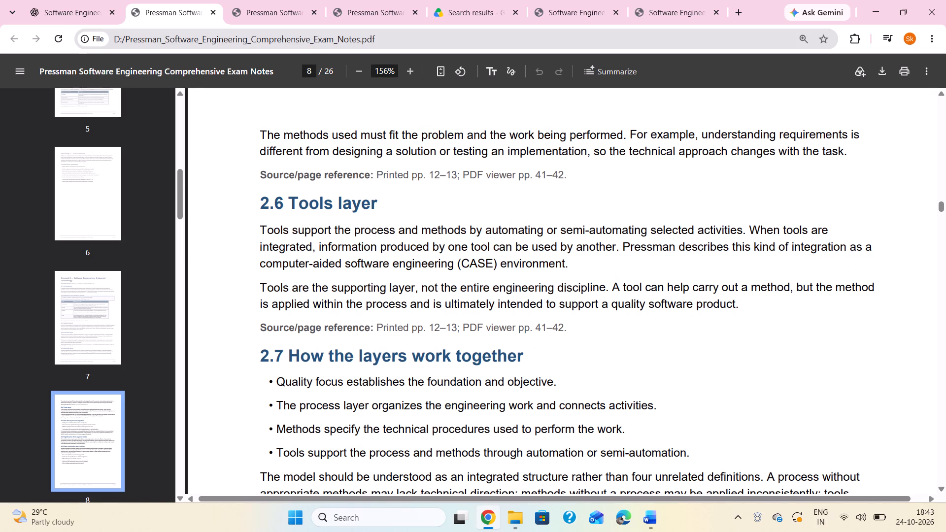
pyautogui.moveTo(260, 229); pyautogui.dragTo(610, 273)
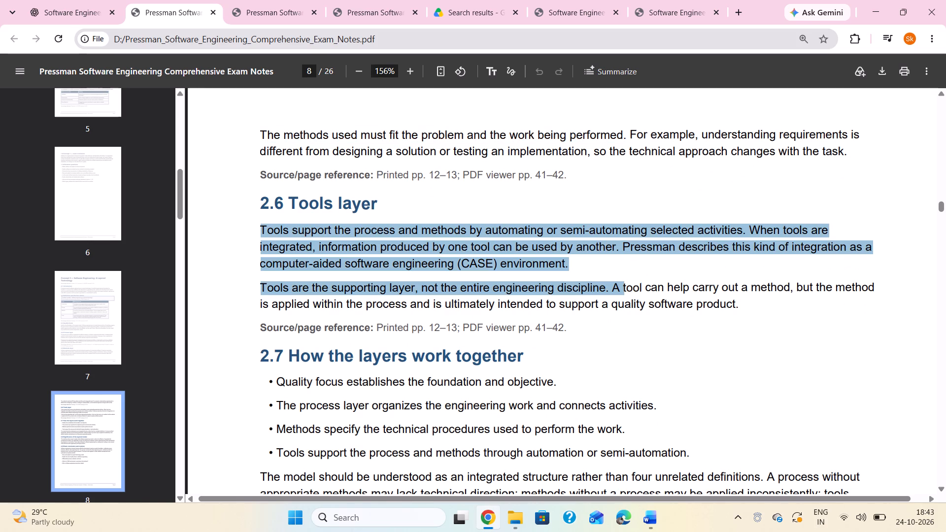
pyautogui.moveTo(610, 273); pyautogui.dragTo(582, 268)
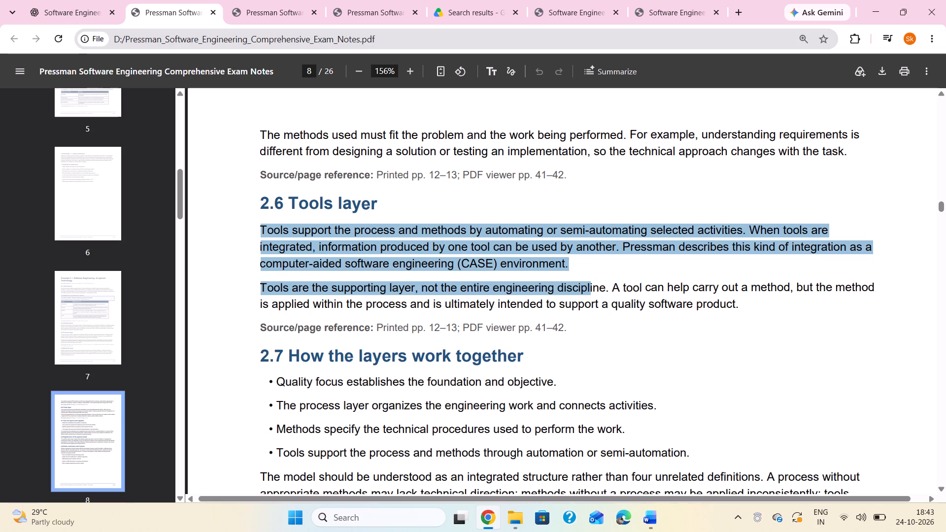
pyautogui.moveTo(582, 268); pyautogui.dragTo(577, 265)
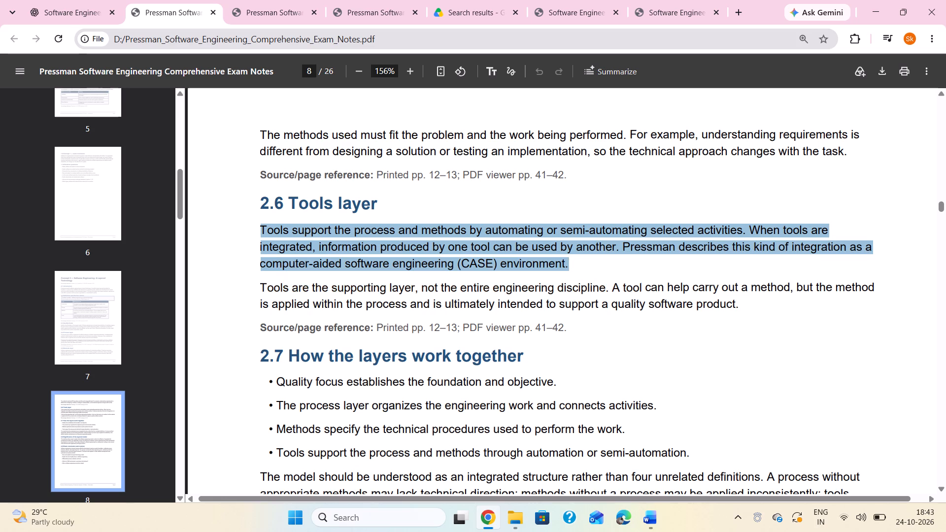
pyautogui.hotkey('ctrl', 'c')
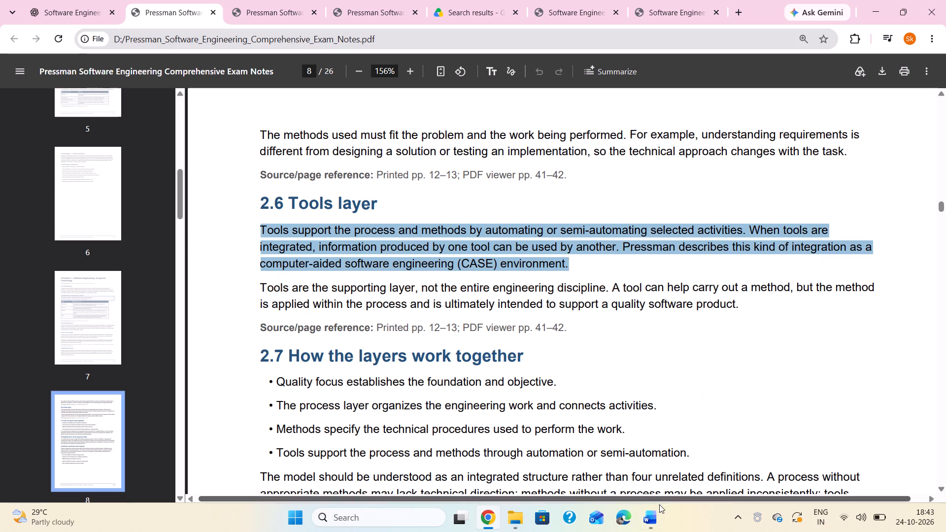
pyautogui.click(654, 511)
pyautogui.click(599, 466)
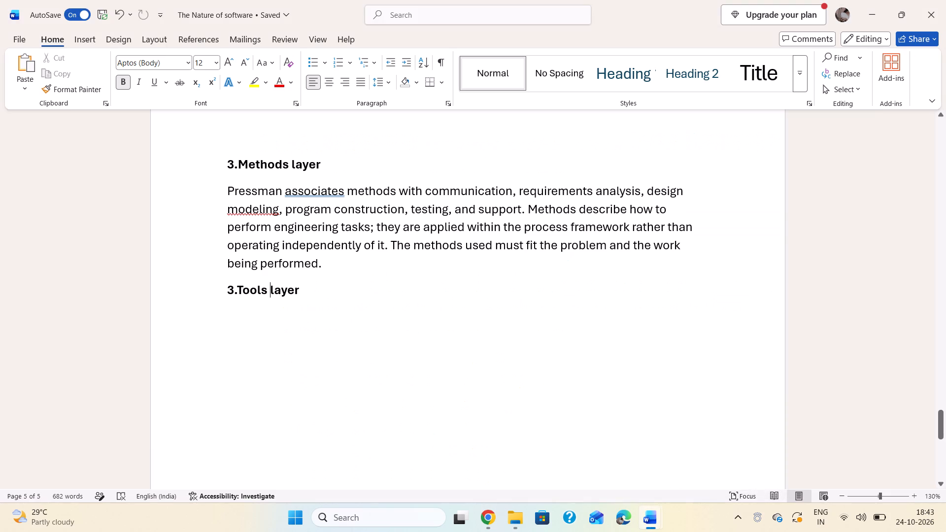
pyautogui.click(350, 292)
pyautogui.press('Return')
pyautogui.hotkey('ctrl', 'v')
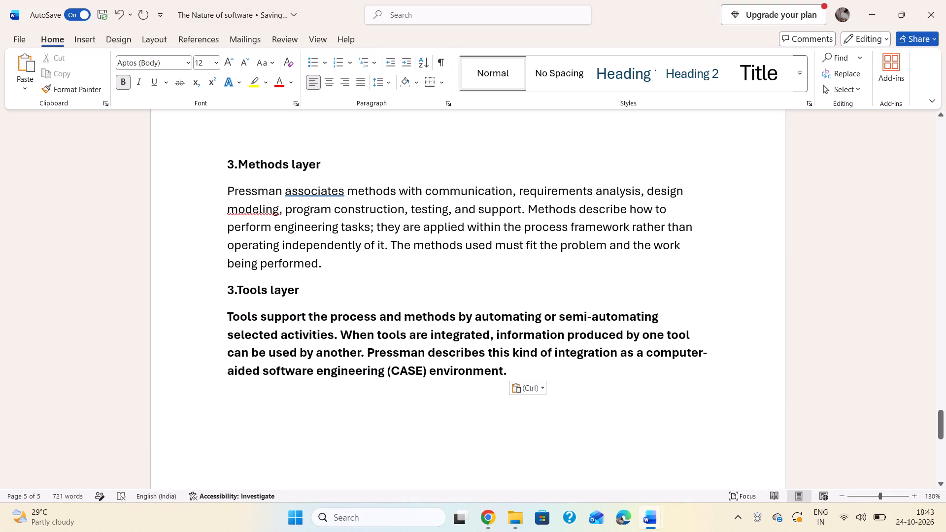
# Remove the bold formatting from the pasted Tools layer paragraph.
pyautogui.moveTo(223, 318); pyautogui.dragTo(557, 395)
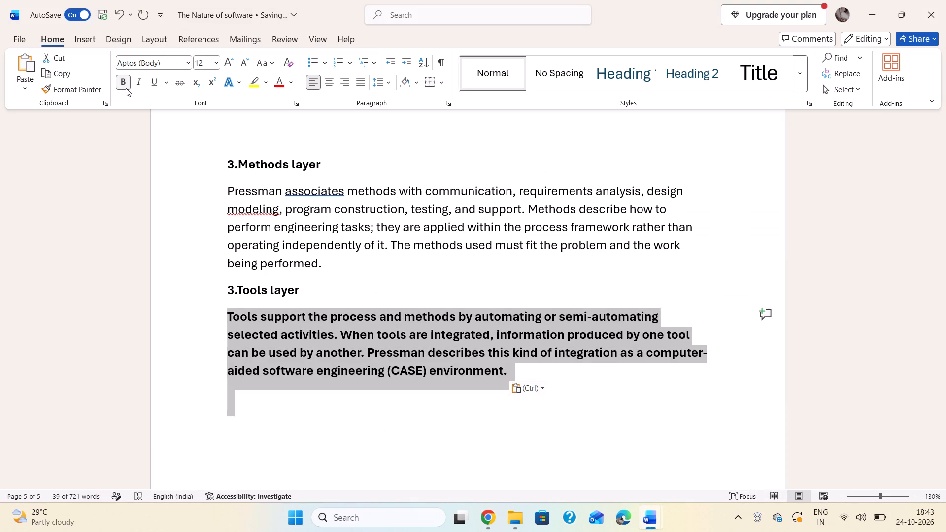
pyautogui.click(126, 88)
# Switch to the PDF in Chrome and look through the remaining Concept 2 sections up to the start of Concept 3.
pyautogui.click(489, 518)
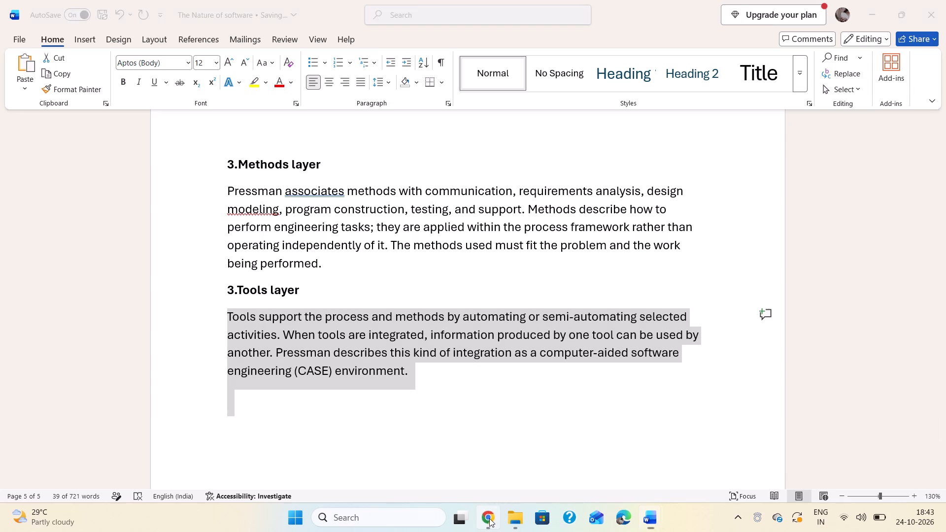
pyautogui.scroll(-2, 496, 323)
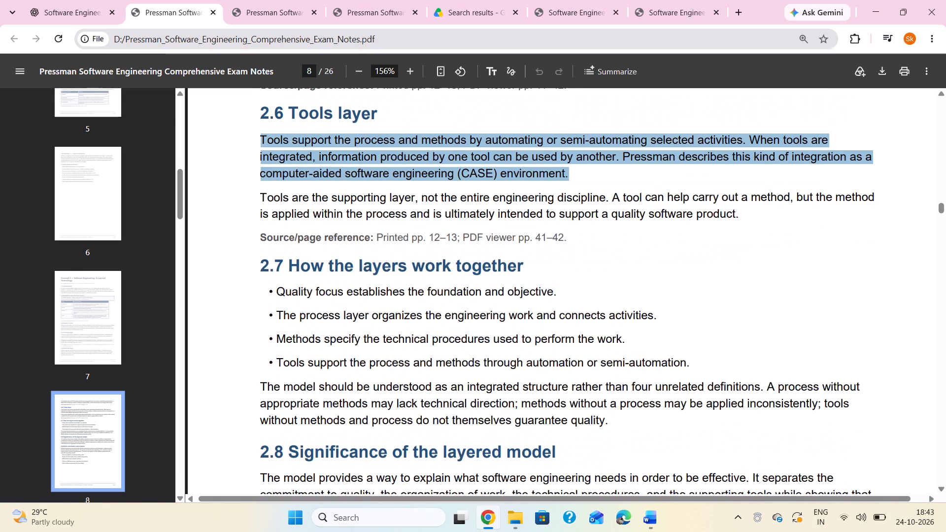
pyautogui.scroll(-6, 478, 249)
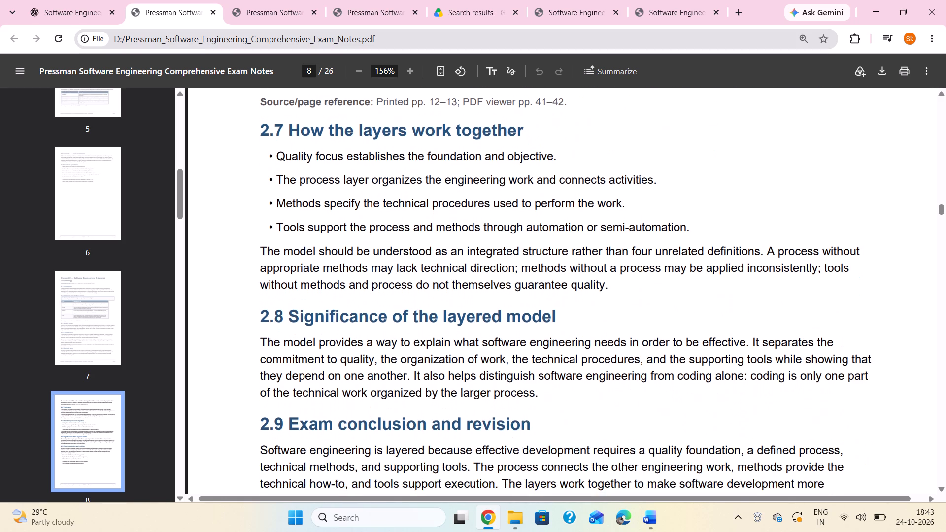
pyautogui.scroll(-7, 478, 249)
pyautogui.scroll(-1, 465, 141)
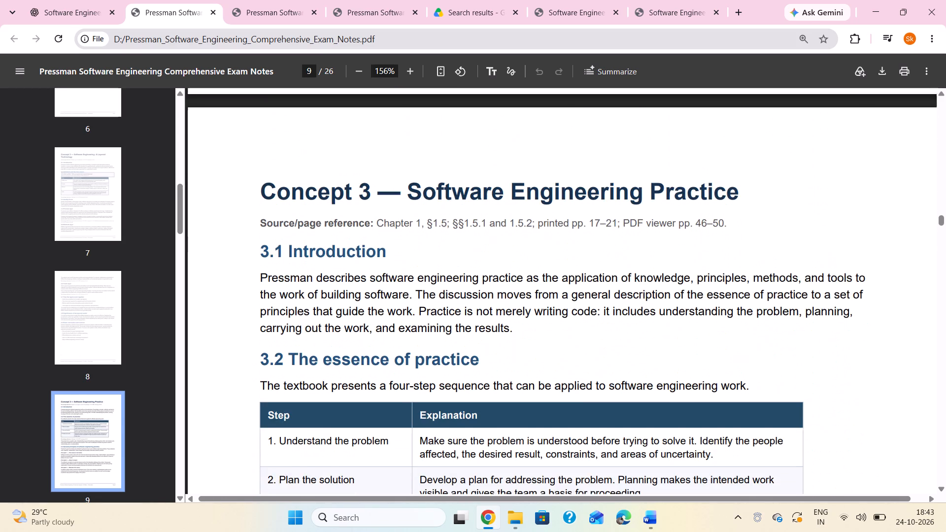
pyautogui.scroll(-1, 465, 141)
# Switch back to The Nature of software document in Word and review the Concept 2 layer diagram and layer explanations.
pyautogui.click(659, 531)
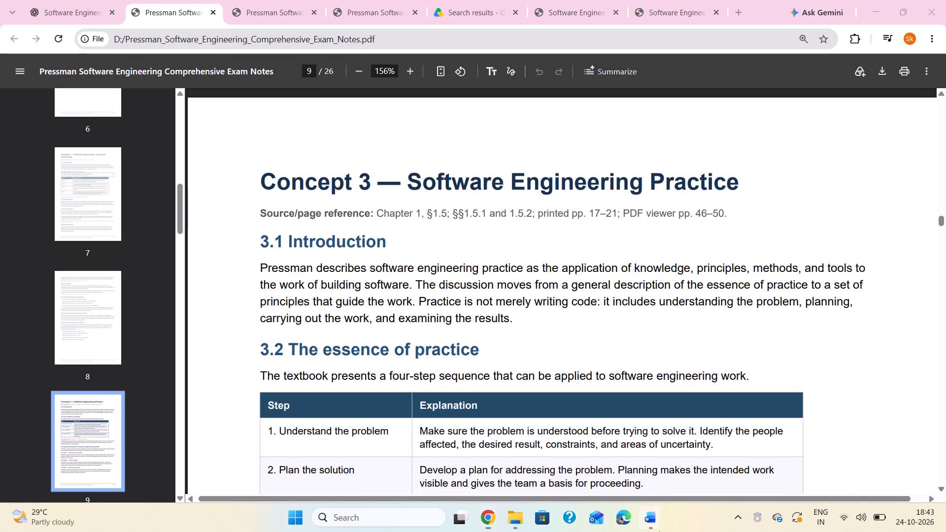
pyautogui.click(602, 439)
pyautogui.scroll(2, 508, 265)
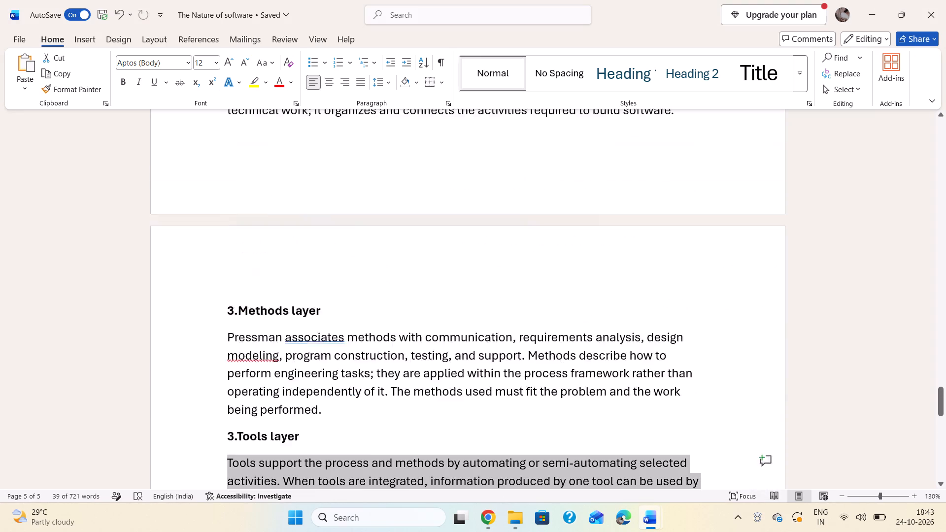
pyautogui.scroll(3, 508, 265)
pyautogui.scroll(-1, 508, 265)
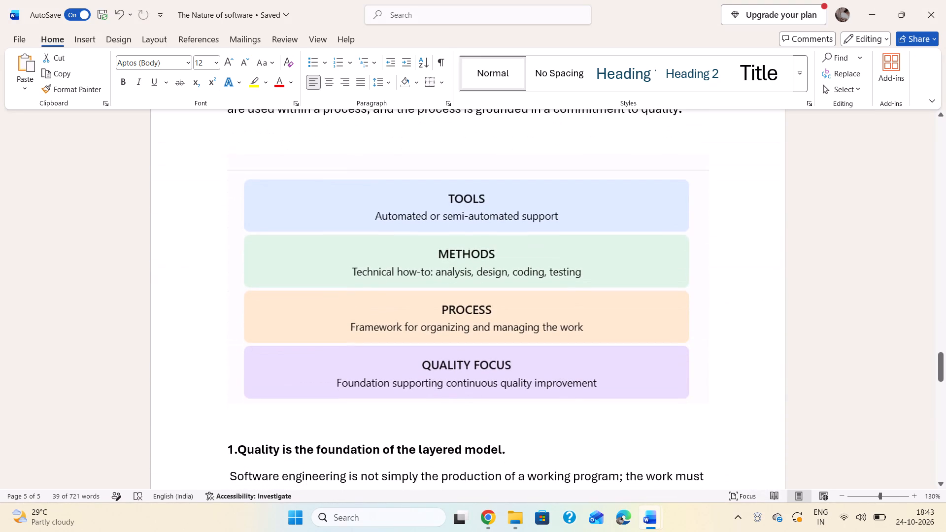
pyautogui.click(508, 265)
pyautogui.scroll(-3, 508, 265)
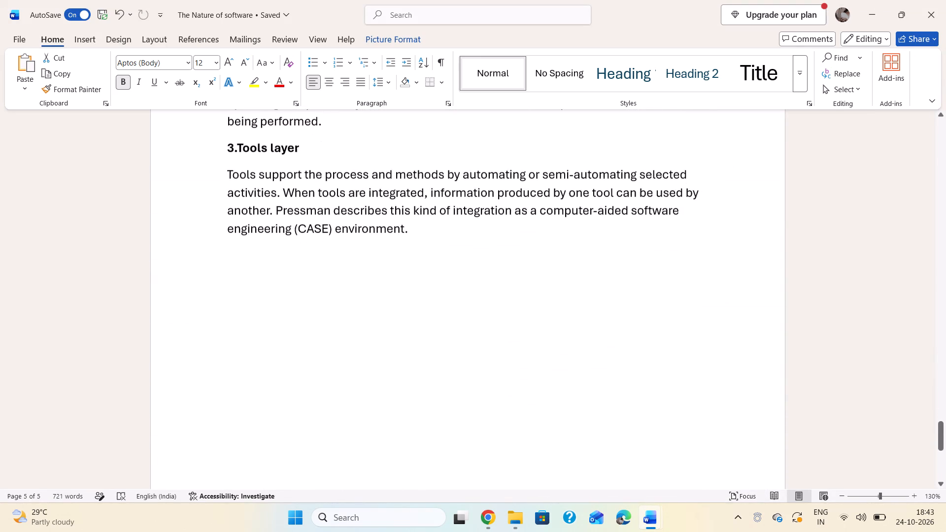
pyautogui.scroll(-3, 508, 265)
pyautogui.scroll(1, 508, 265)
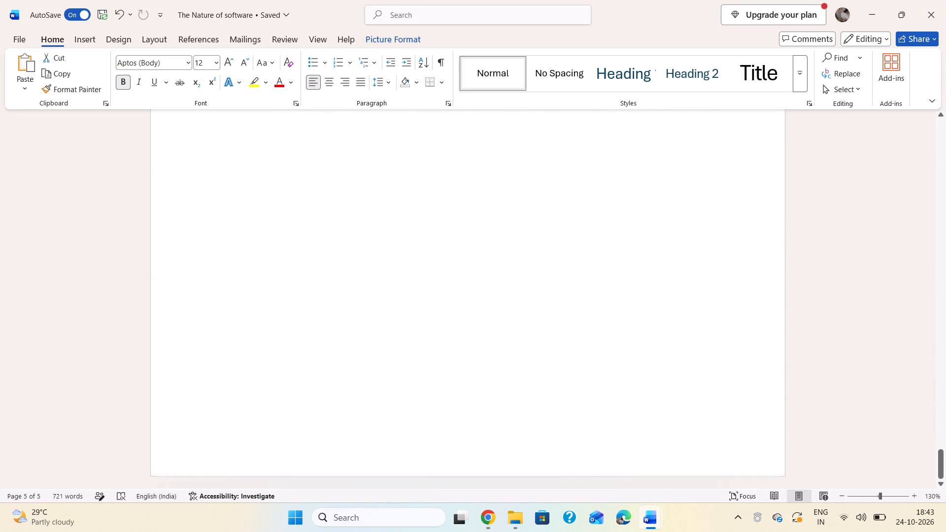
pyautogui.scroll(1, 508, 265)
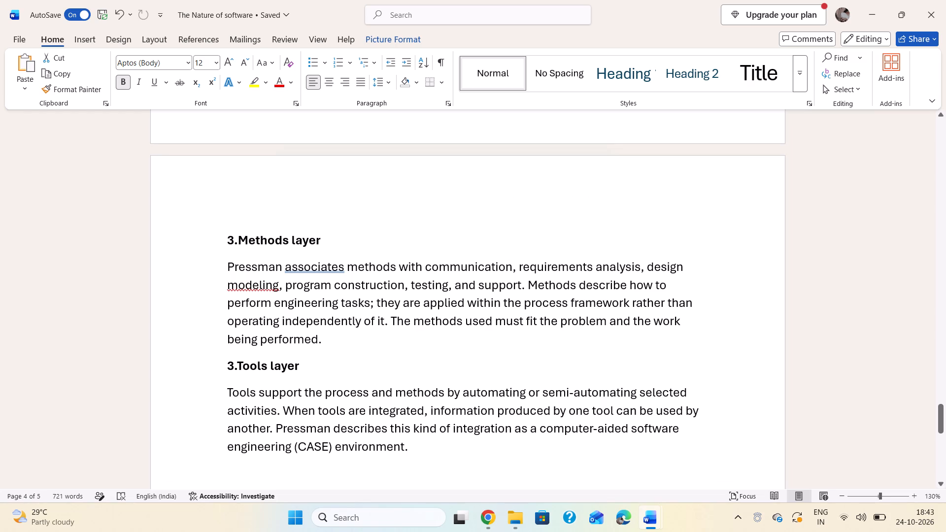
# Add the heading text "CONCEPT 3:" below the Tools layer paragraph, leaving two blank lines in between.
pyautogui.click(425, 451)
pyautogui.press('Return')
pyautogui.press('Return')
pyautogui.press('Return')
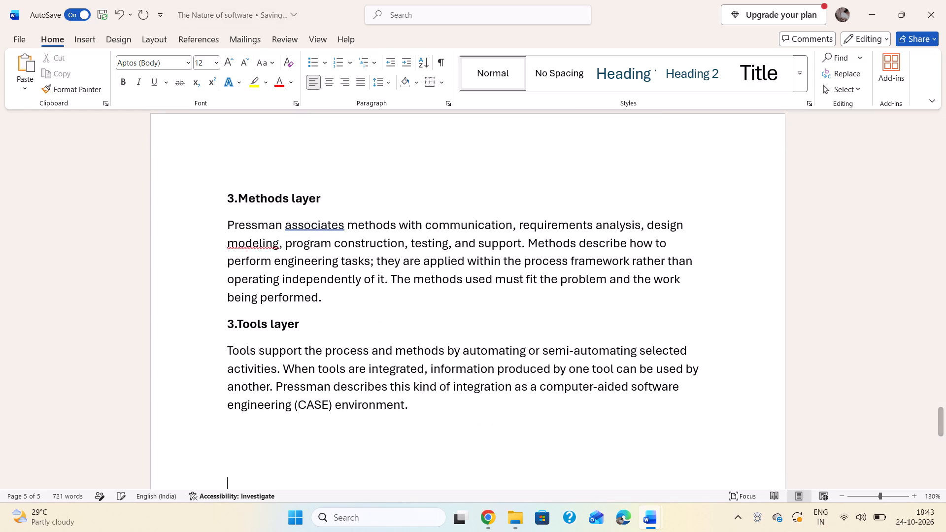
pyautogui.write('co')
pyautogui.press('BackSpace')
pyautogui.press('BackSpace')
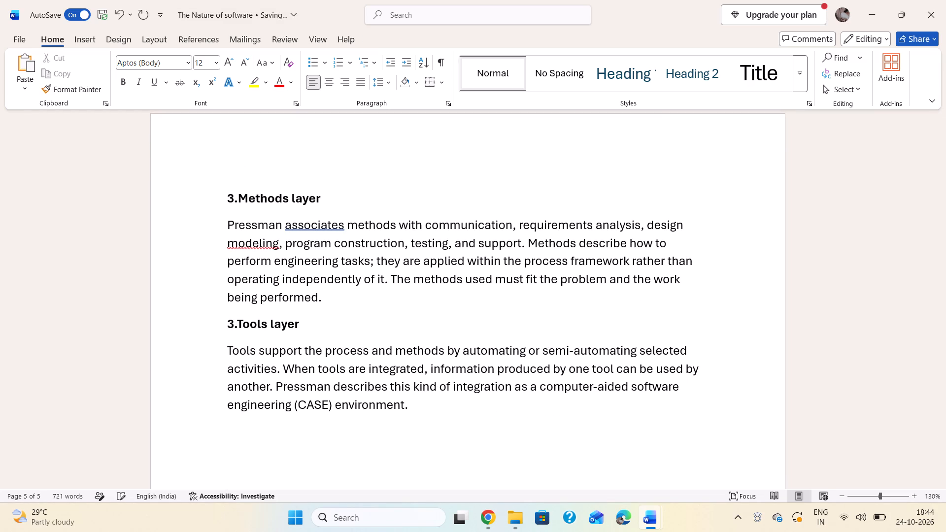
pyautogui.press('x')
pyautogui.press('BackSpace')
pyautogui.write('CONCEPT 3:')
# Look back through the earlier pages of the notes around the Software application domains section.
pyautogui.scroll(-2, 425, 451)
pyautogui.scroll(15, 425, 451)
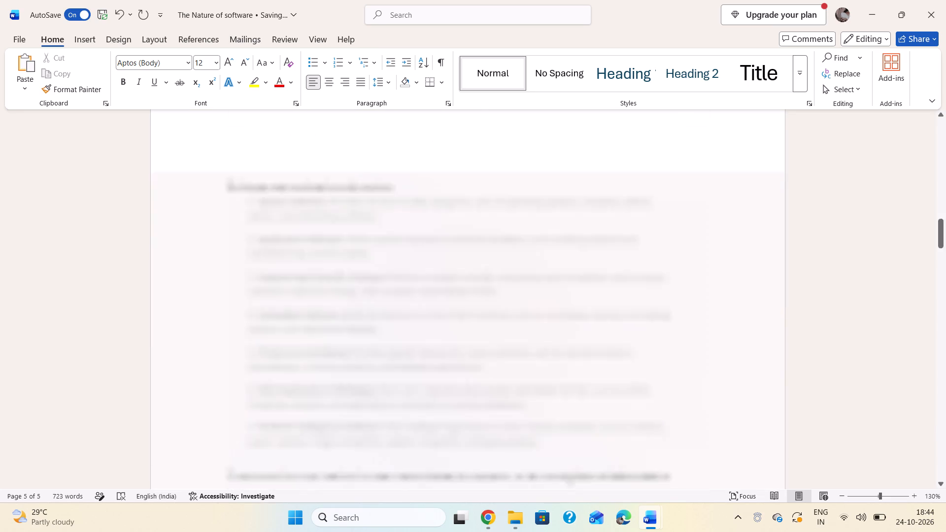
pyautogui.scroll(20, 425, 451)
pyautogui.scroll(2, 425, 451)
pyautogui.scroll(-11, 425, 451)
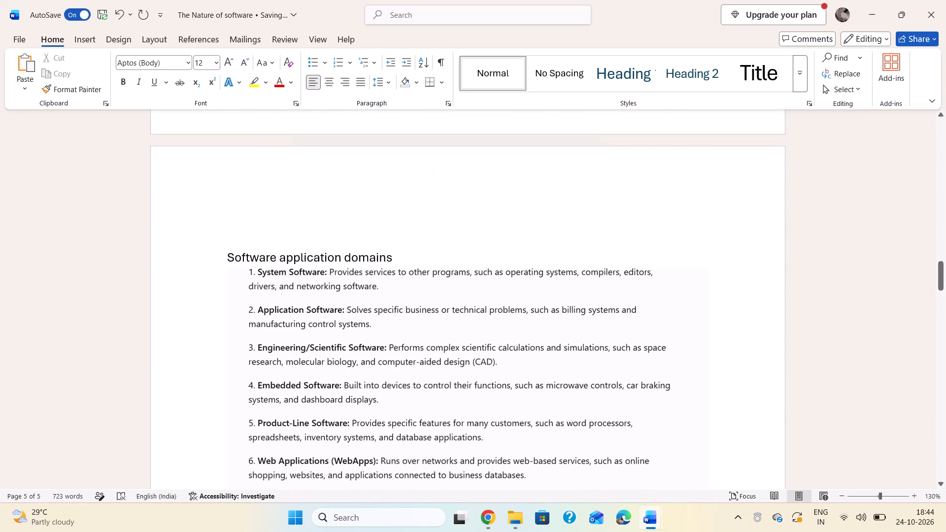